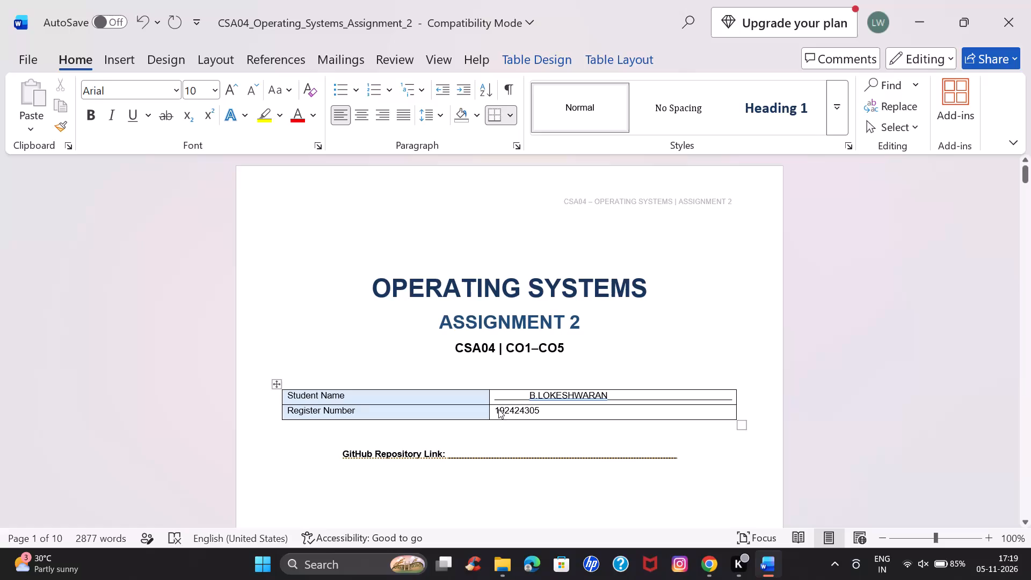
# Insert 18 spaces before the register number in the cover page table.
pyautogui.click(497, 409)
pyautogui.press('space')
pyautogui.press('space')
pyautogui.press('space')
pyautogui.press('space')
pyautogui.press('space')
pyautogui.press('space')
pyautogui.press('space')
pyautogui.press('space')
pyautogui.press('space')
pyautogui.press('space')
pyautogui.press('space')
pyautogui.press('space')
pyautogui.press('space')
pyautogui.press('space')
pyautogui.press('space')
pyautogui.press('space')
pyautogui.press('space')
pyautogui.press('space')
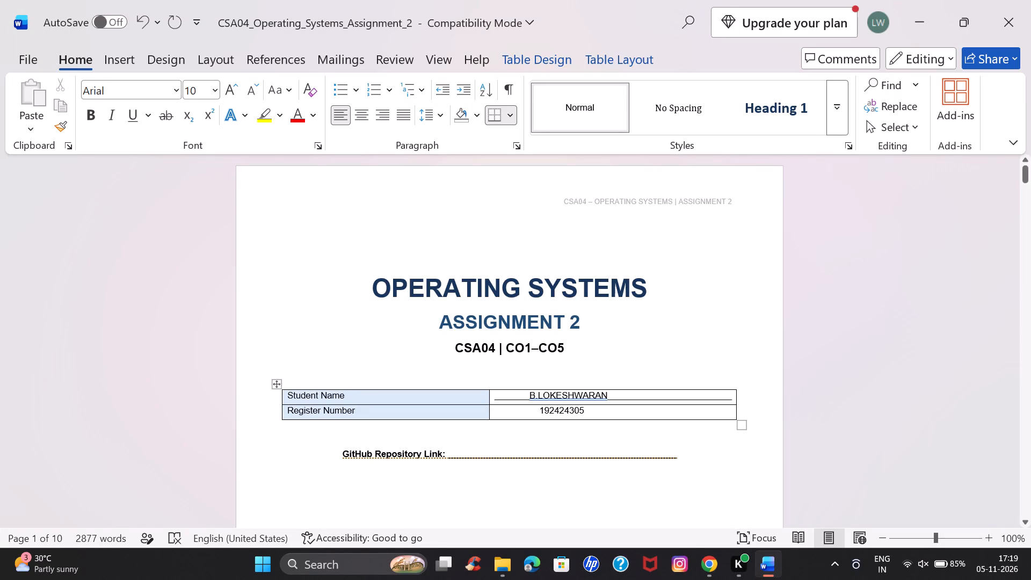
# Delete the GitHub Repository Link line below the cover page table.
pyautogui.moveTo(338, 459); pyautogui.dragTo(685, 450)
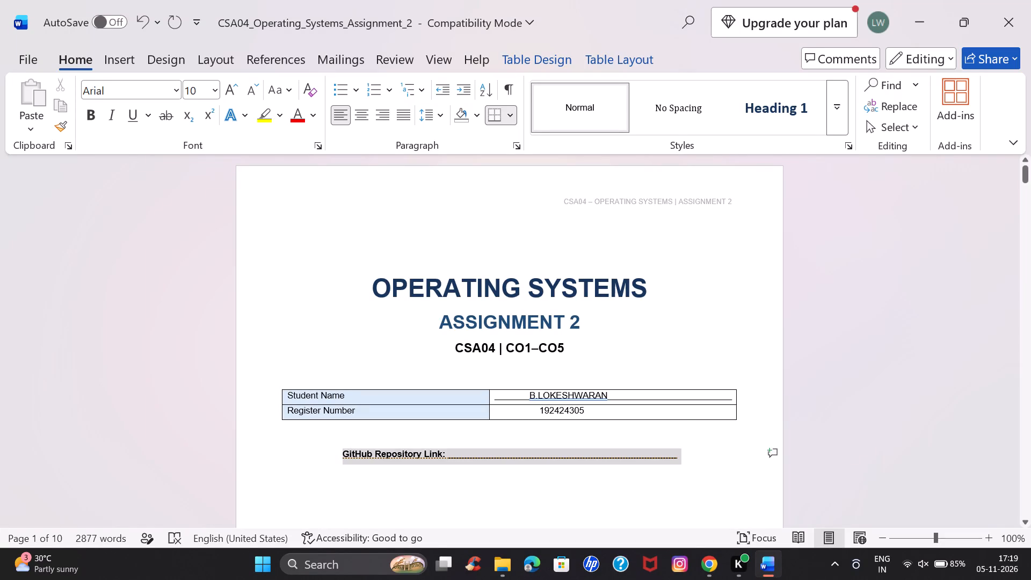
pyautogui.moveTo(685, 450); pyautogui.dragTo(687, 459)
pyautogui.press('BackSpace')
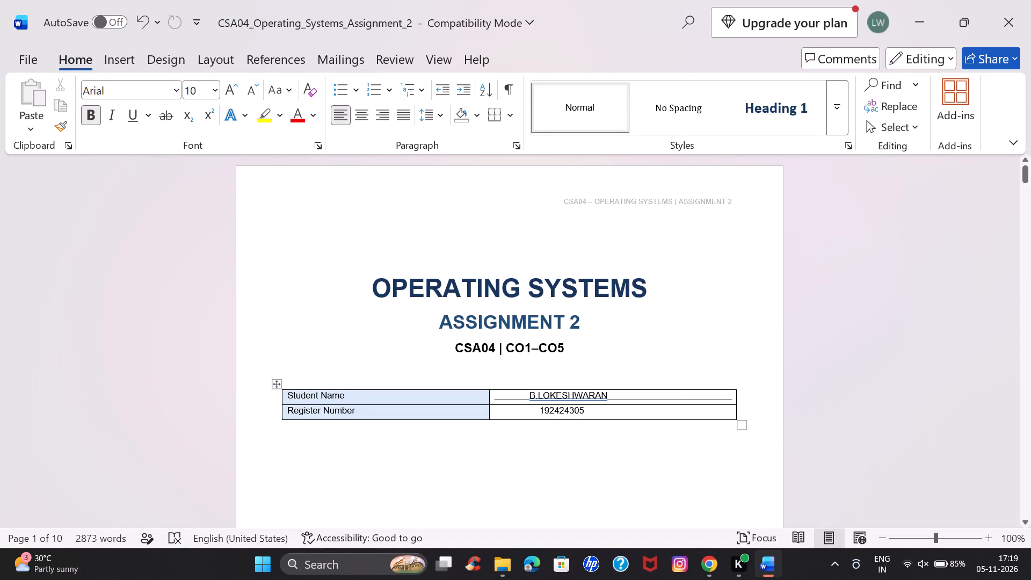
# Remove "| CO1–CO5" from the line under the assignment title and extend the course code to CSA0402.
pyautogui.click(567, 347)
pyautogui.press('BackSpace')
pyautogui.press('BackSpace')
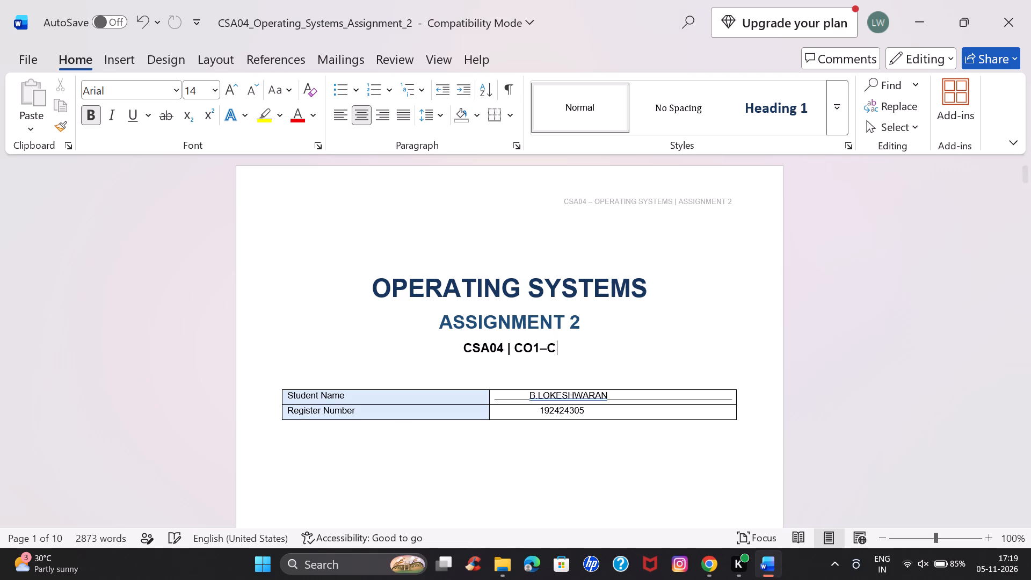
pyautogui.press('BackSpace')
pyautogui.press('BackSpace')
pyautogui.press('BackSpace')
pyautogui.press('BackSpace')
pyautogui.press('BackSpace')
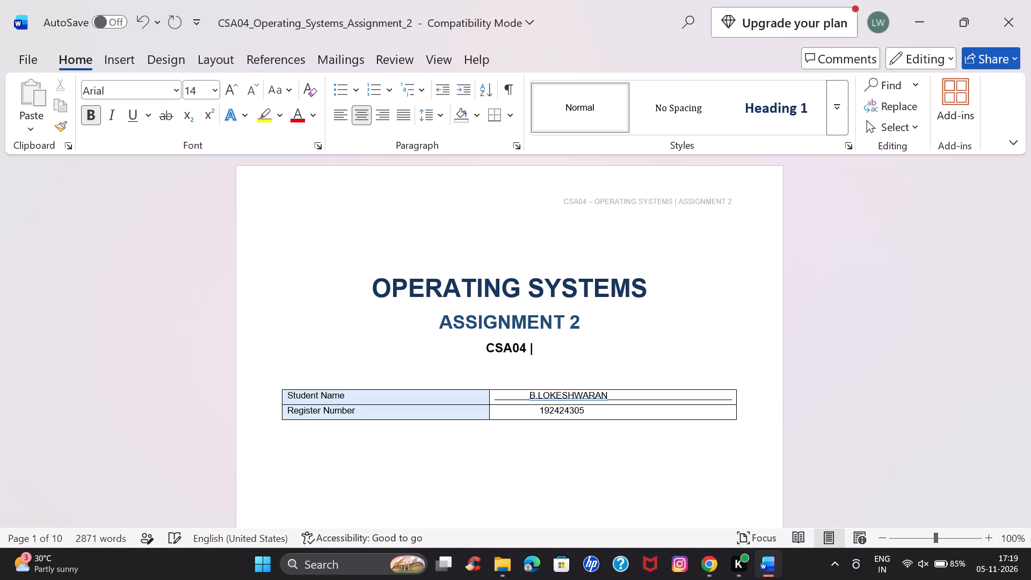
pyautogui.press('BackSpace')
pyautogui.press('BackSpace')
pyautogui.press('BackSpace')
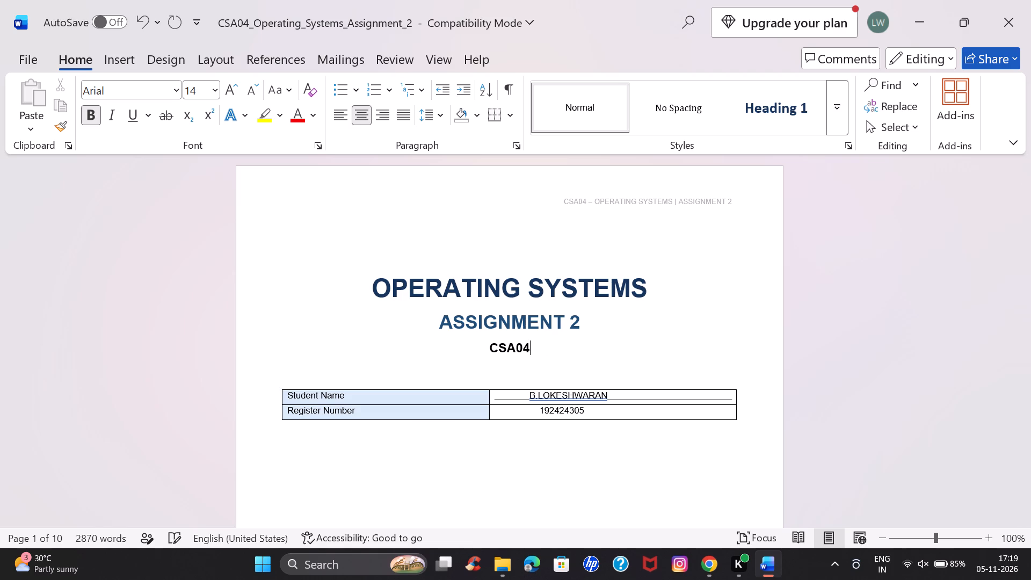
pyautogui.write('02')
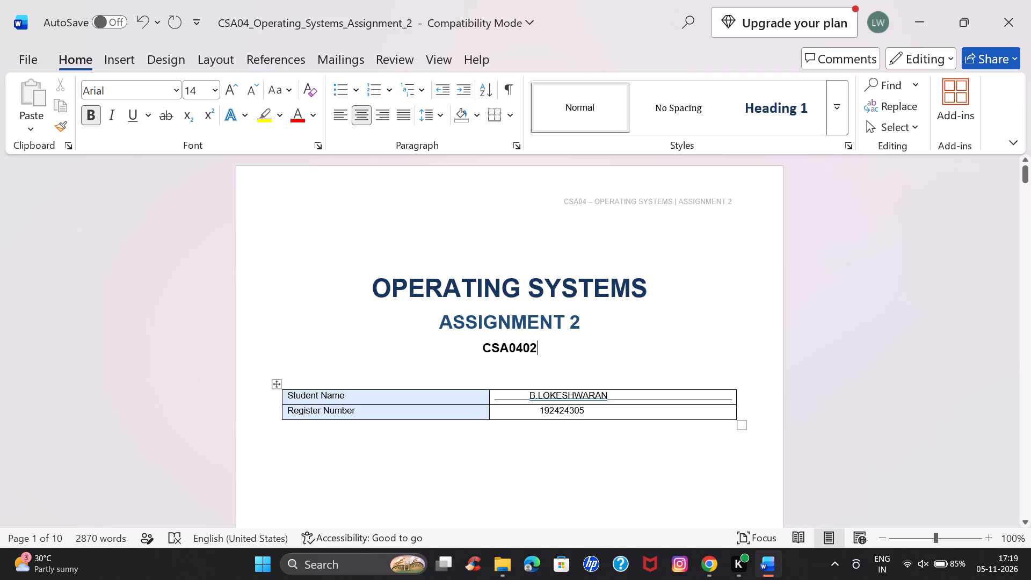
# Delete the trailing underscores after the student's name in the cover page table.
pyautogui.scroll(-2, 514, 448)
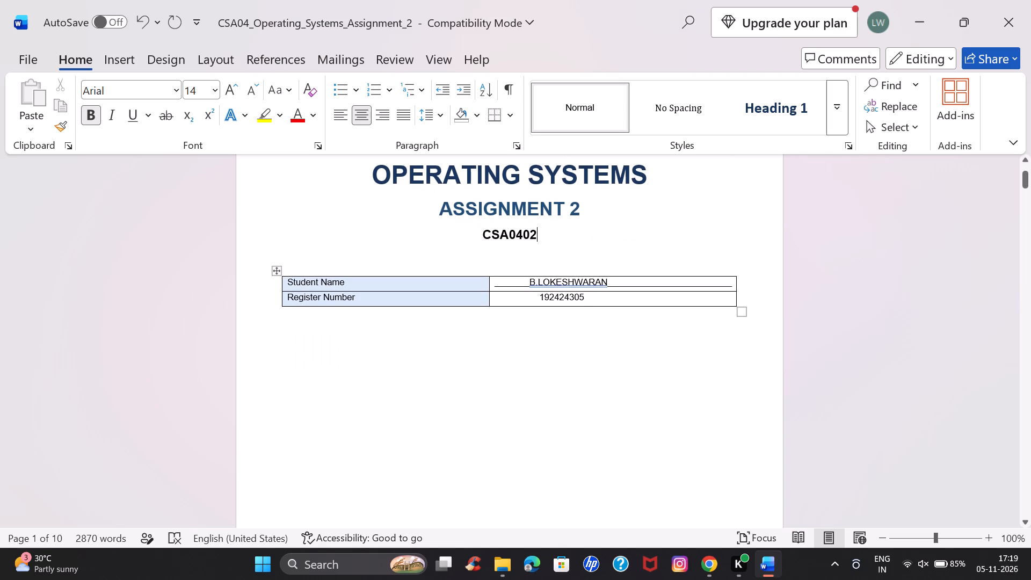
pyautogui.click(732, 286)
pyautogui.press('BackSpace')
pyautogui.press('BackSpace')
pyautogui.press('BackSpace')
pyautogui.press('BackSpace')
pyautogui.press('BackSpace')
pyautogui.press('BackSpace')
pyautogui.press('BackSpace')
pyautogui.press('BackSpace')
pyautogui.press('BackSpace')
pyautogui.press('BackSpace')
pyautogui.press('BackSpace')
pyautogui.press('BackSpace')
pyautogui.press('BackSpace')
pyautogui.press('BackSpace')
pyautogui.press('BackSpace')
pyautogui.press('BackSpace')
pyautogui.press('BackSpace')
pyautogui.press('BackSpace')
pyautogui.press('BackSpace')
pyautogui.press('BackSpace')
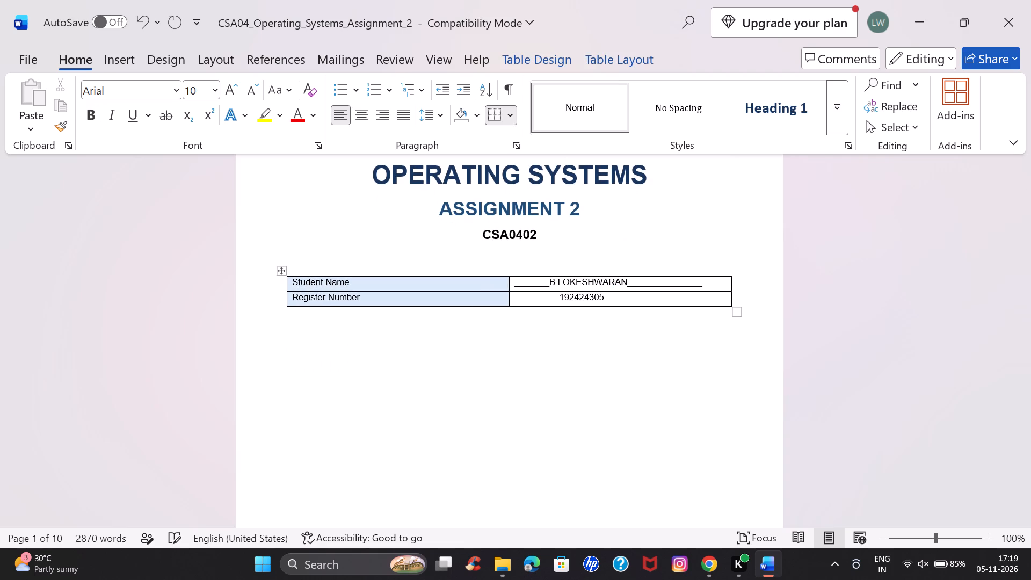
pyautogui.press('BackSpace')
pyautogui.press('BackSpace')
pyautogui.press('BackSpace')
pyautogui.press('BackSpace')
pyautogui.press('BackSpace')
# Set the cover page titles and the student details table in Times New Roman.
pyautogui.moveTo(369, 179); pyautogui.dragTo(664, 317)
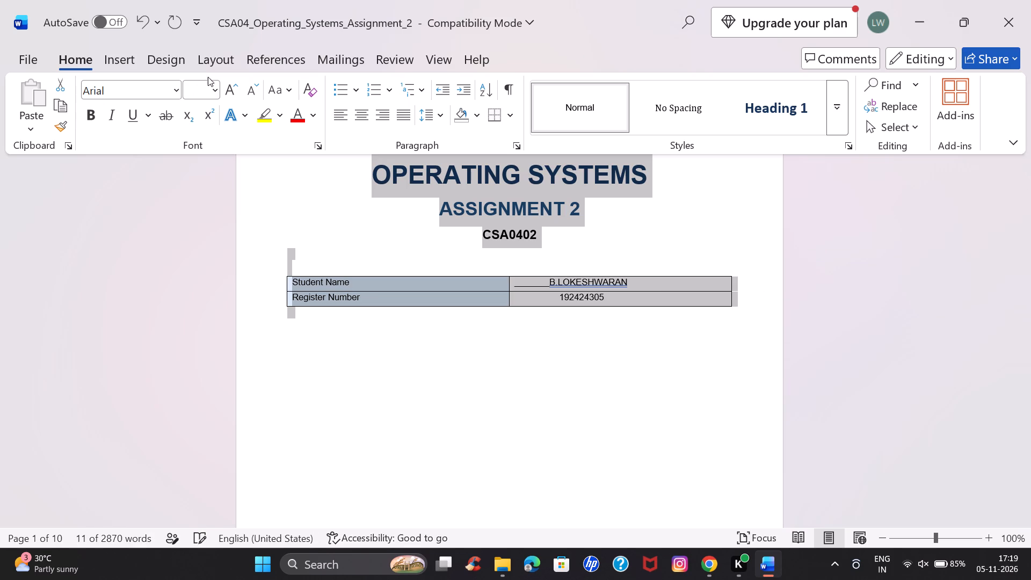
pyautogui.click(147, 86)
pyautogui.press('BackSpace')
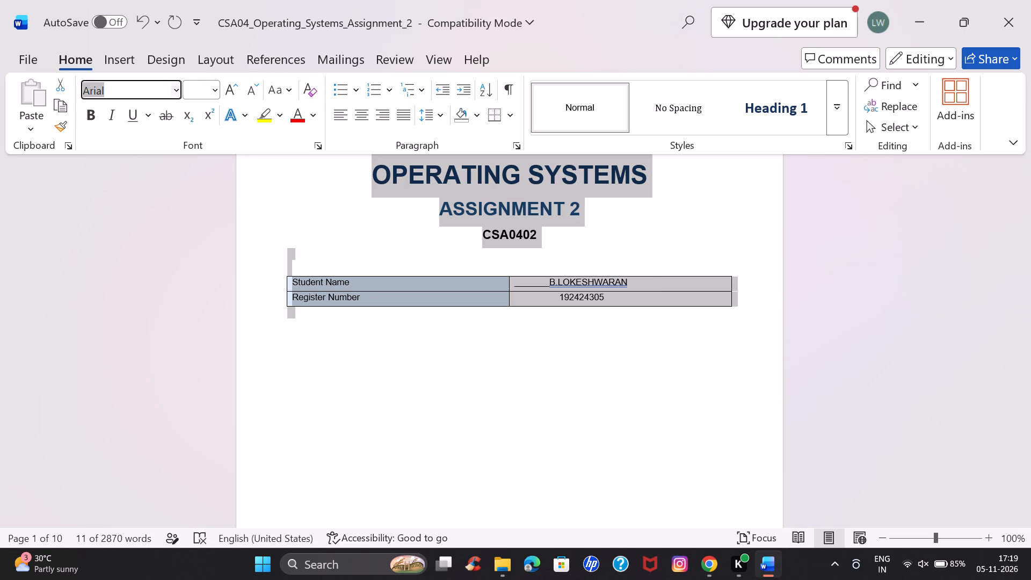
pyautogui.write('TI')
pyautogui.press('Return')
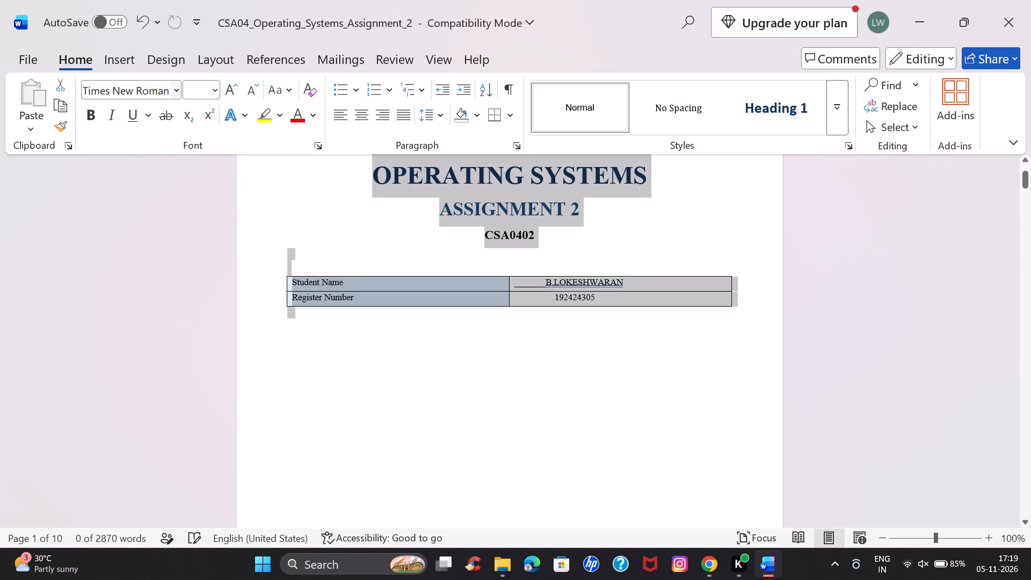
pyautogui.click(415, 392)
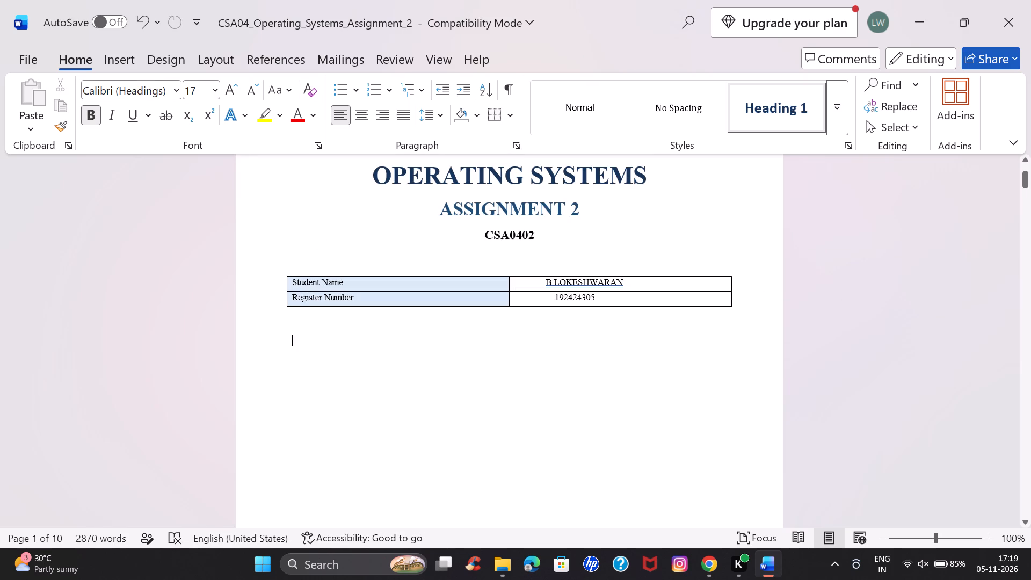
# Delete the footer text "CSA04 – Operating Systems | Assignment 2" and return to the document body.
pyautogui.scroll(-9, 477, 377)
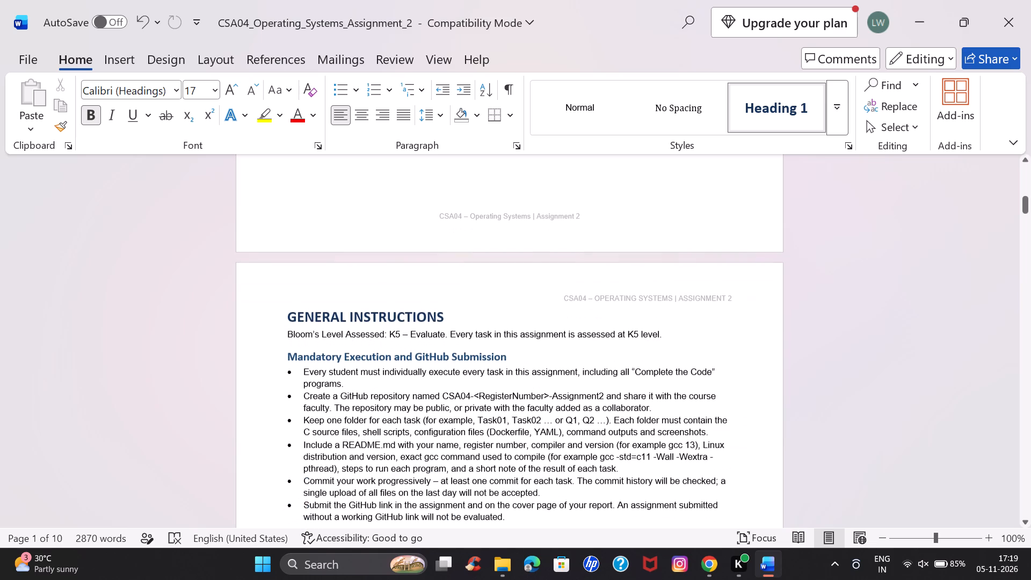
pyautogui.doubleClick(582, 218)
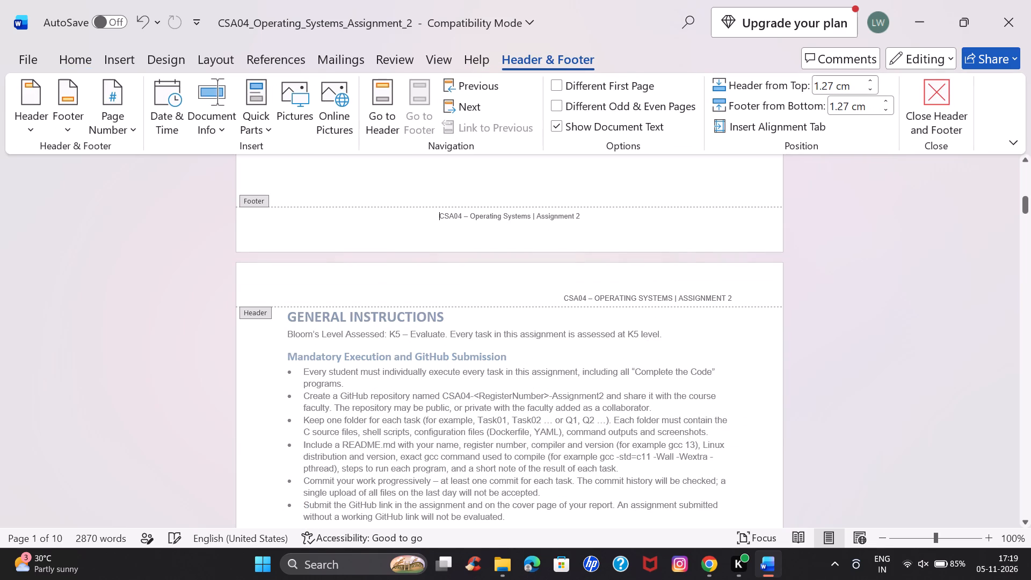
pyautogui.click(582, 218)
pyautogui.moveTo(582, 218); pyautogui.dragTo(446, 221)
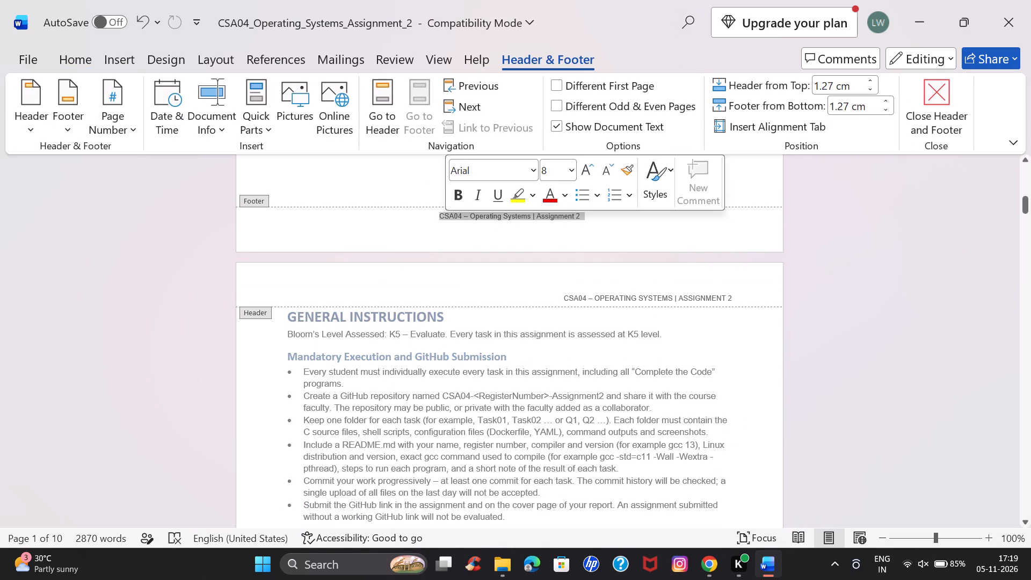
pyautogui.press('BackSpace')
pyautogui.doubleClick(751, 360)
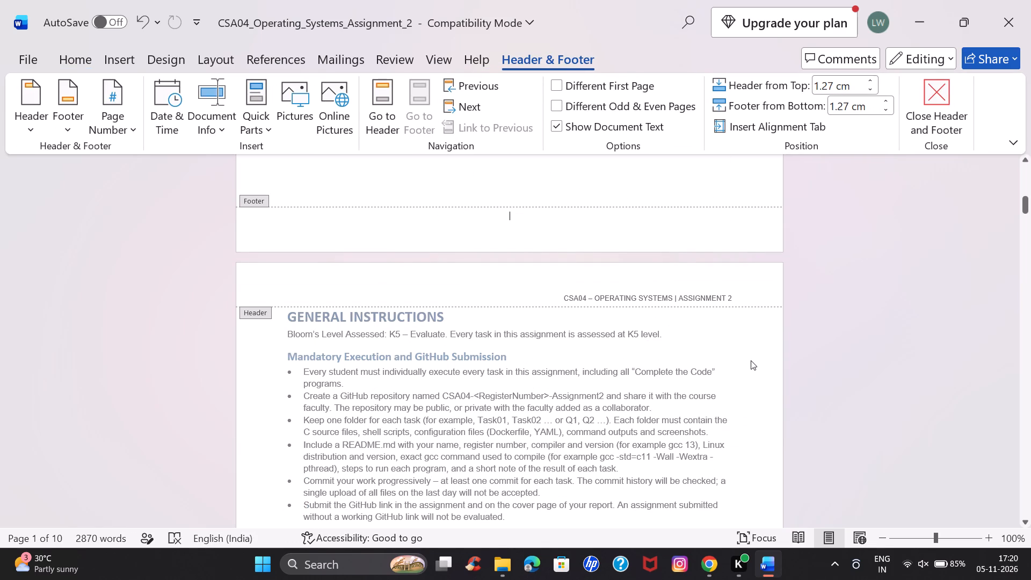
# Delete the header text "CSA04 – OPERATING SYSTEMS | ASSIGNMENT 2" and return to the document body.
pyautogui.scroll(8, 651, 269)
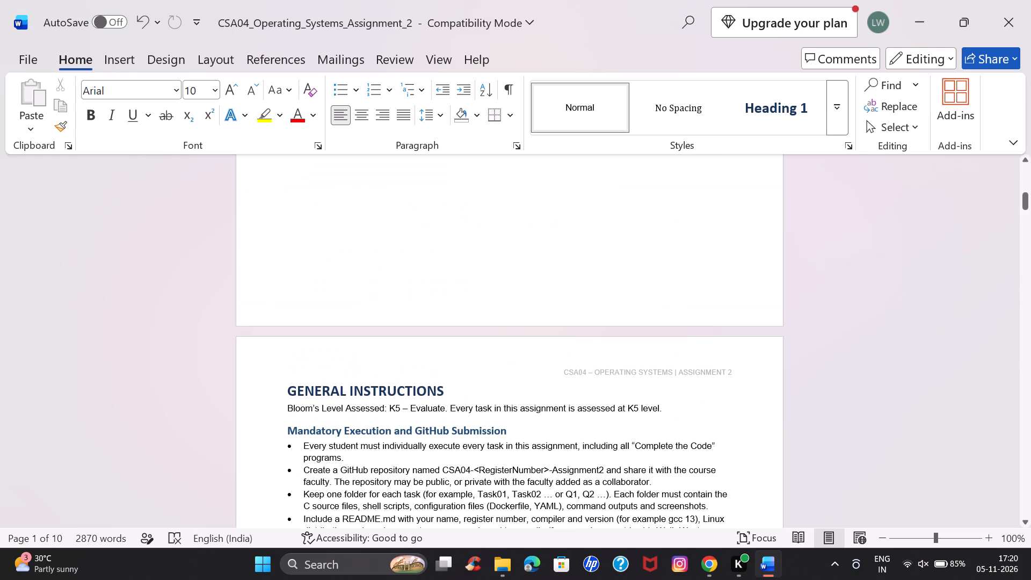
pyautogui.doubleClick(731, 373)
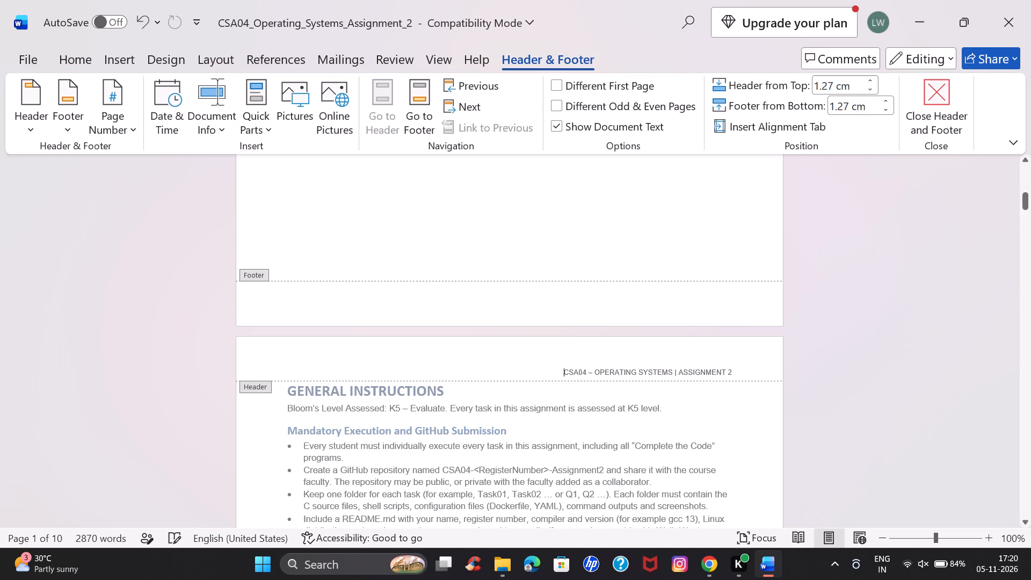
pyautogui.moveTo(731, 373); pyautogui.dragTo(572, 367)
pyautogui.click(572, 367)
pyautogui.press('BackSpace')
pyautogui.moveTo(567, 371); pyautogui.dragTo(583, 369)
pyautogui.moveTo(583, 369); pyautogui.dragTo(741, 367)
pyautogui.press('BackSpace')
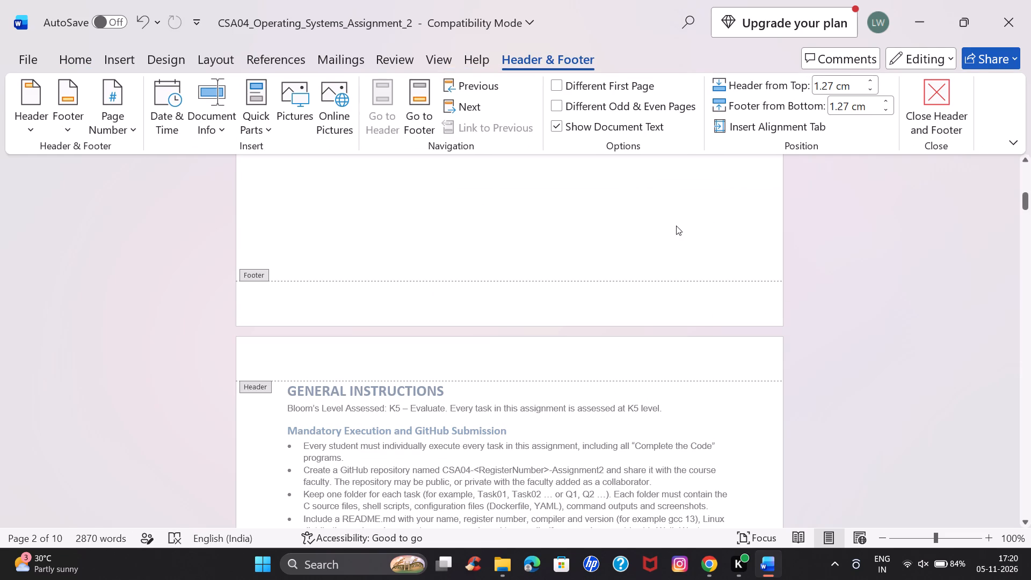
pyautogui.doubleClick(676, 226)
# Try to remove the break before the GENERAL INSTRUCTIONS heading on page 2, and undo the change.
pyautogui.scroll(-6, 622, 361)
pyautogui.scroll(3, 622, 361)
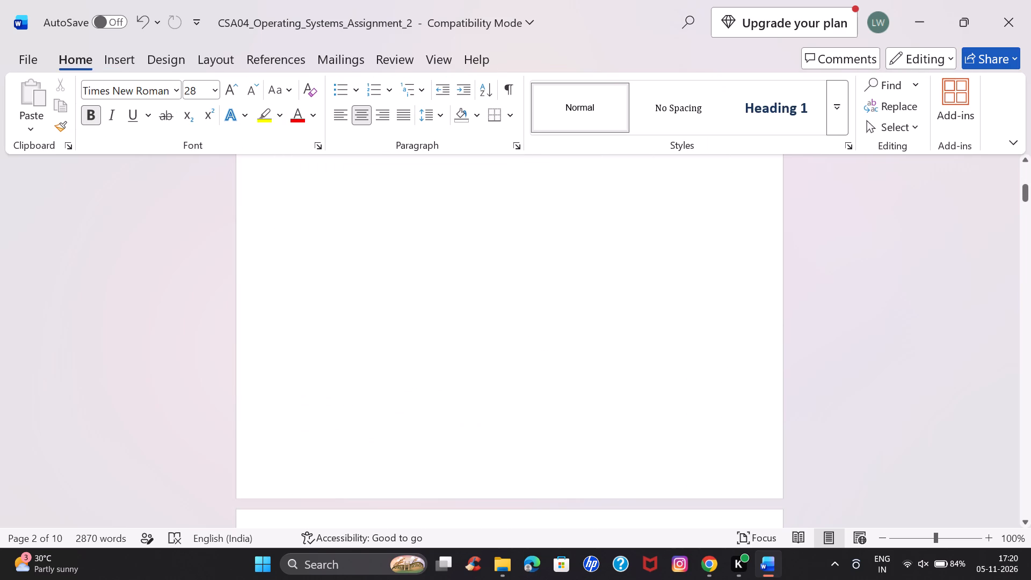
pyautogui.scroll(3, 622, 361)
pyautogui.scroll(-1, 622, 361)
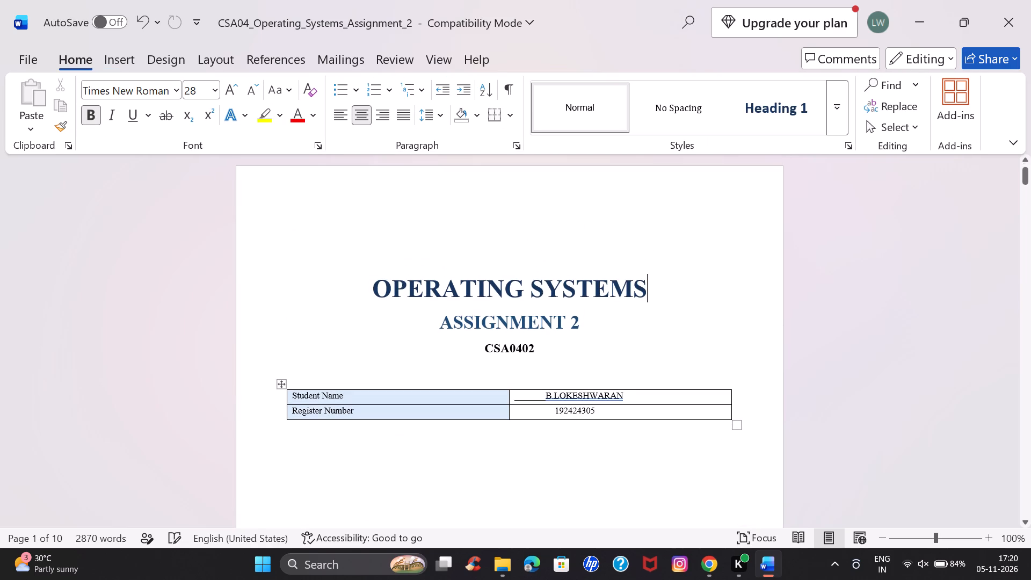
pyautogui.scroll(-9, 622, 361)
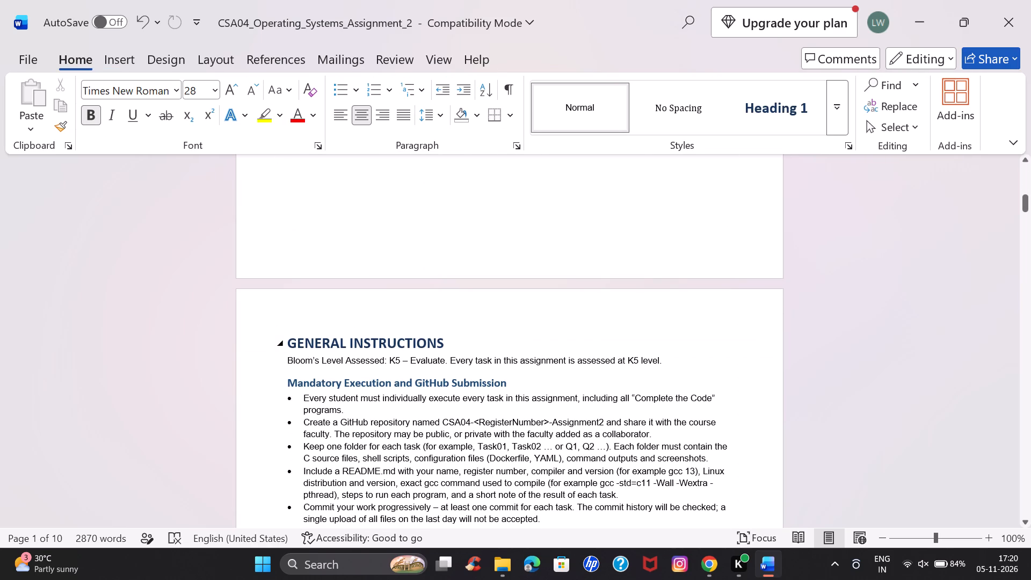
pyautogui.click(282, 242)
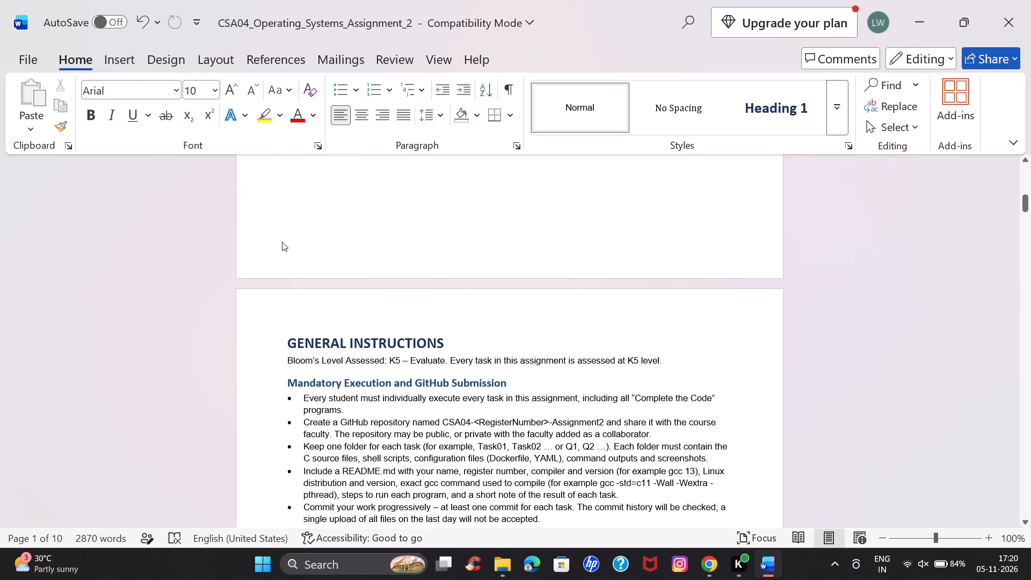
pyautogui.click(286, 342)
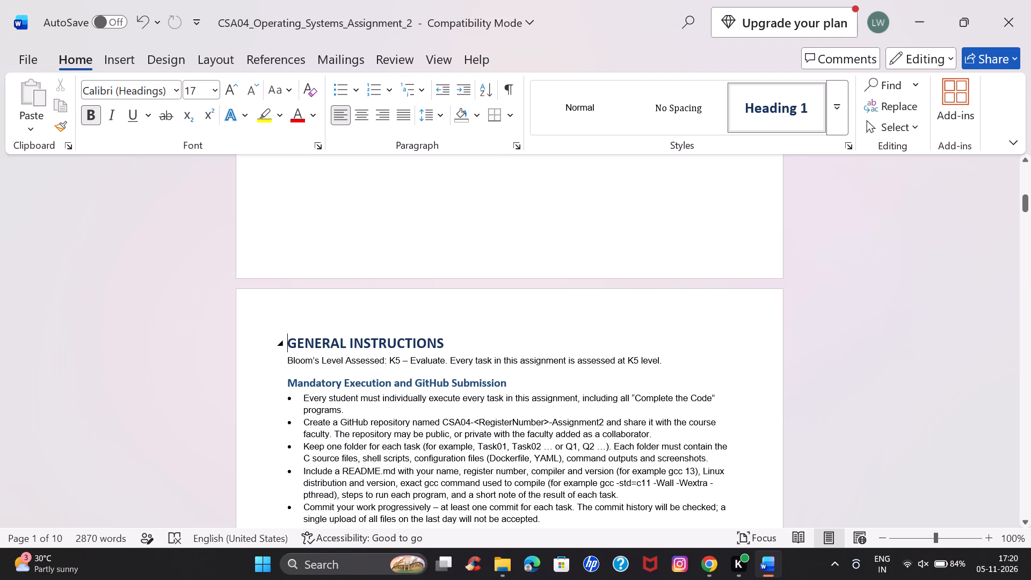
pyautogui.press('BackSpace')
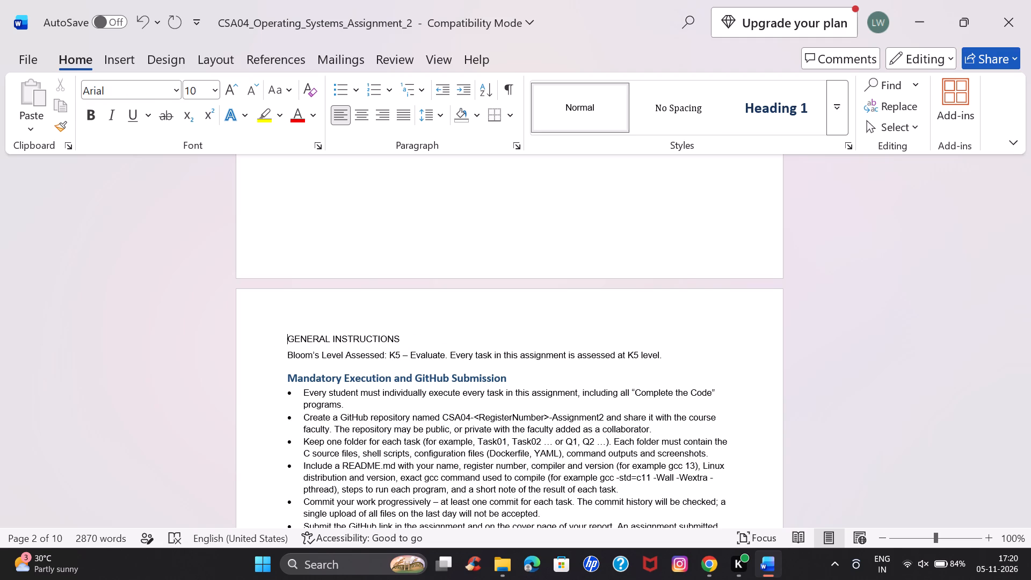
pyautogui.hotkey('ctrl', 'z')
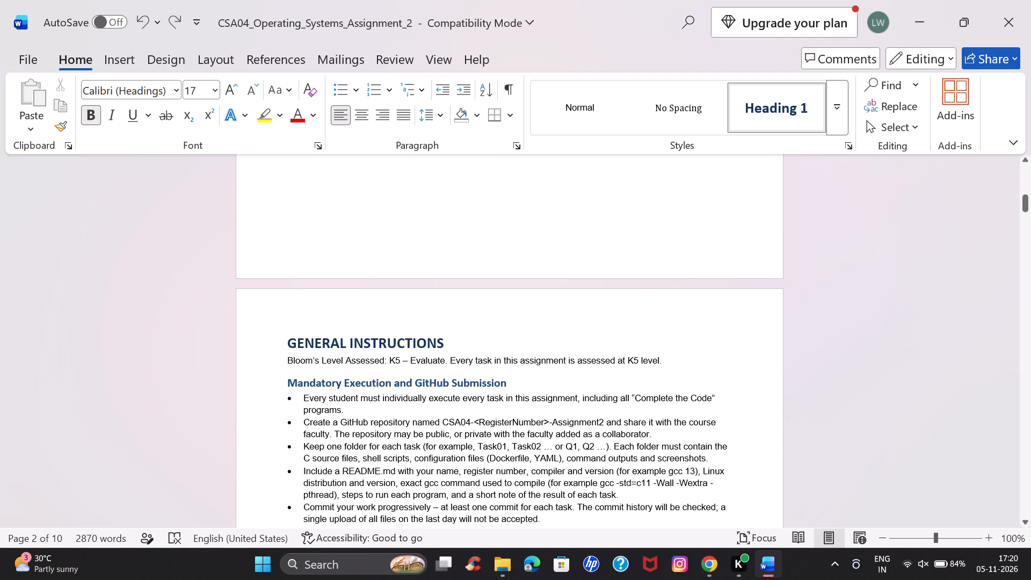
# Set all text from the GENERAL INSTRUCTIONS heading to the end of the document in Times New Roman.
pyautogui.moveTo(289, 343); pyautogui.dragTo(440, 579)
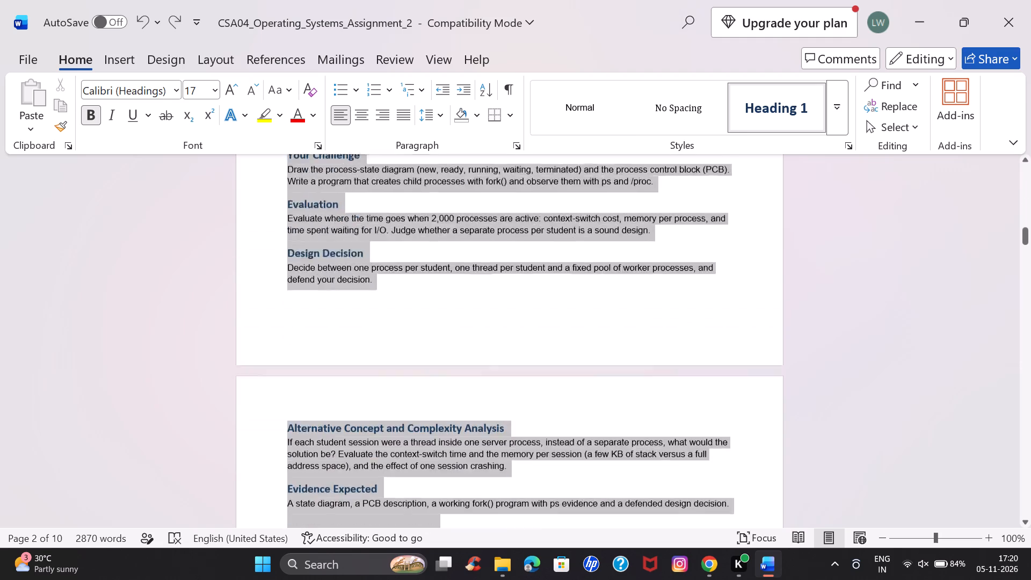
pyautogui.moveTo(440, 579); pyautogui.dragTo(440, 579)
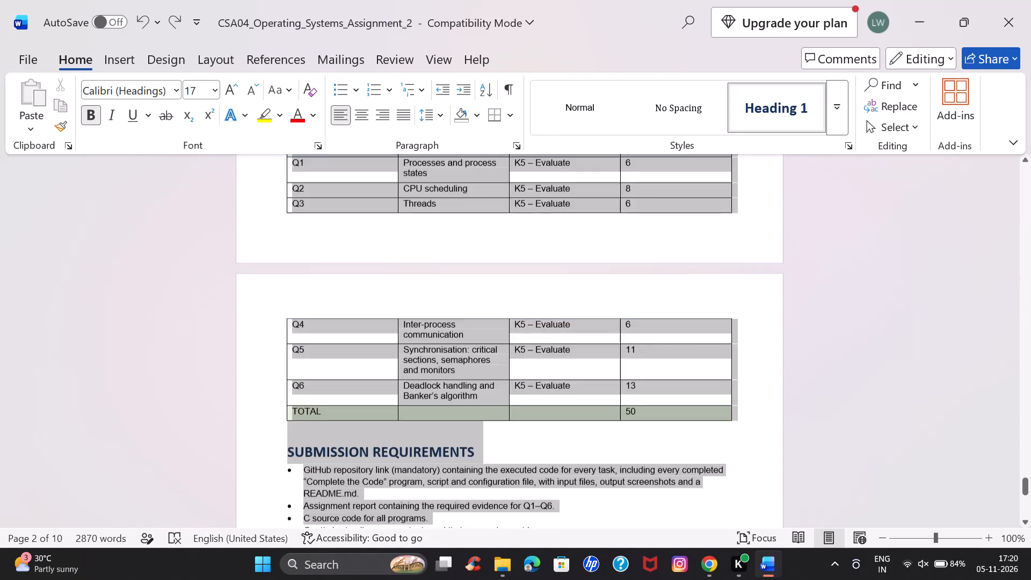
pyautogui.moveTo(440, 579); pyautogui.dragTo(604, 265)
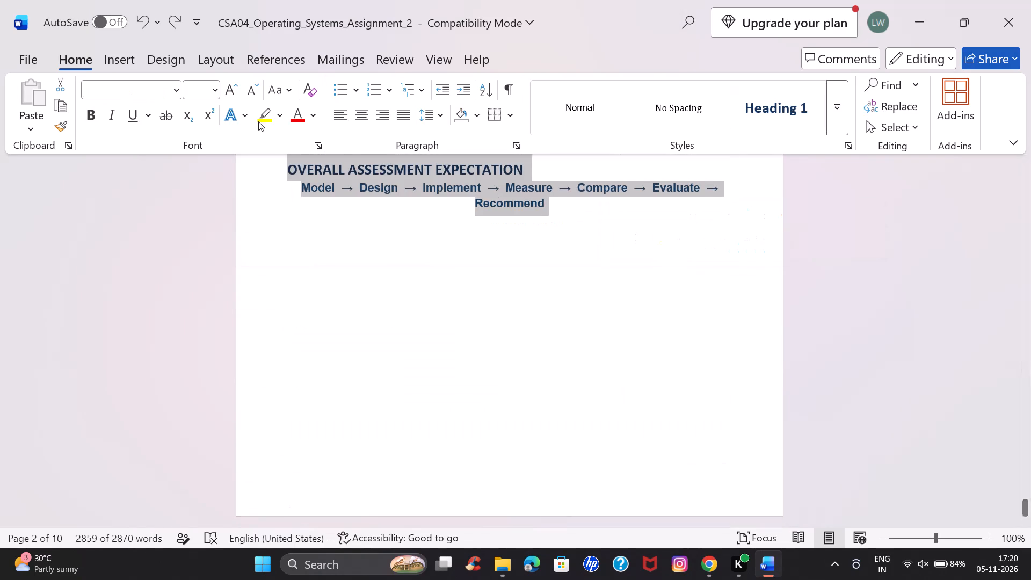
pyautogui.click(147, 96)
pyautogui.write('TI')
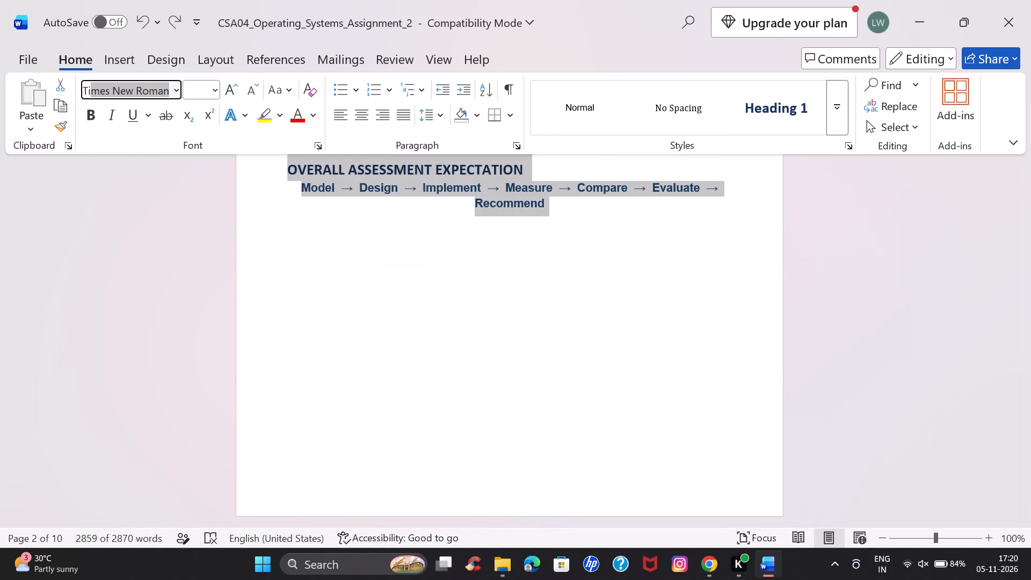
pyautogui.press('Return')
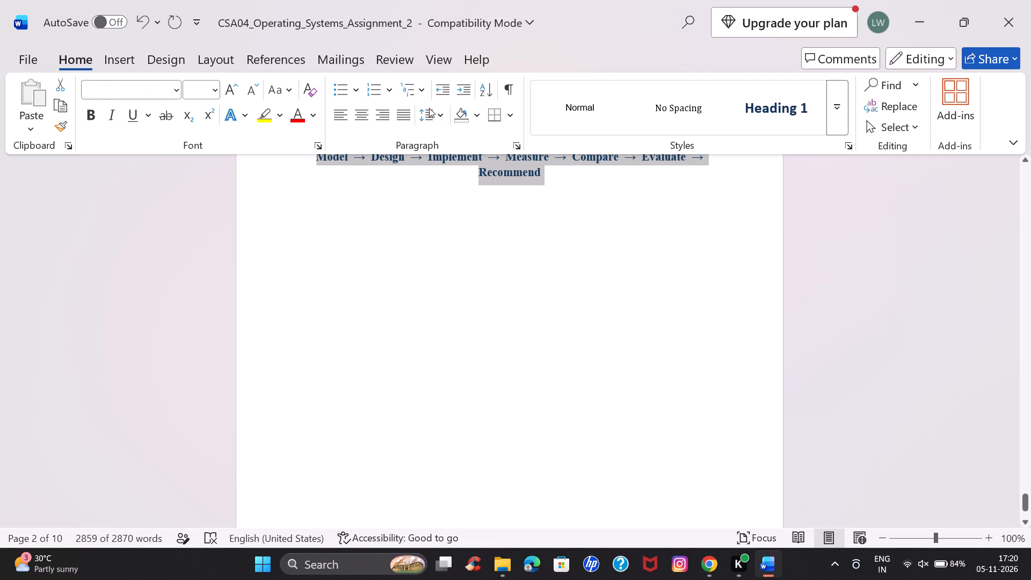
# Justify all text from the GENERAL INSTRUCTIONS heading to the end of the document.
pyautogui.click(404, 113)
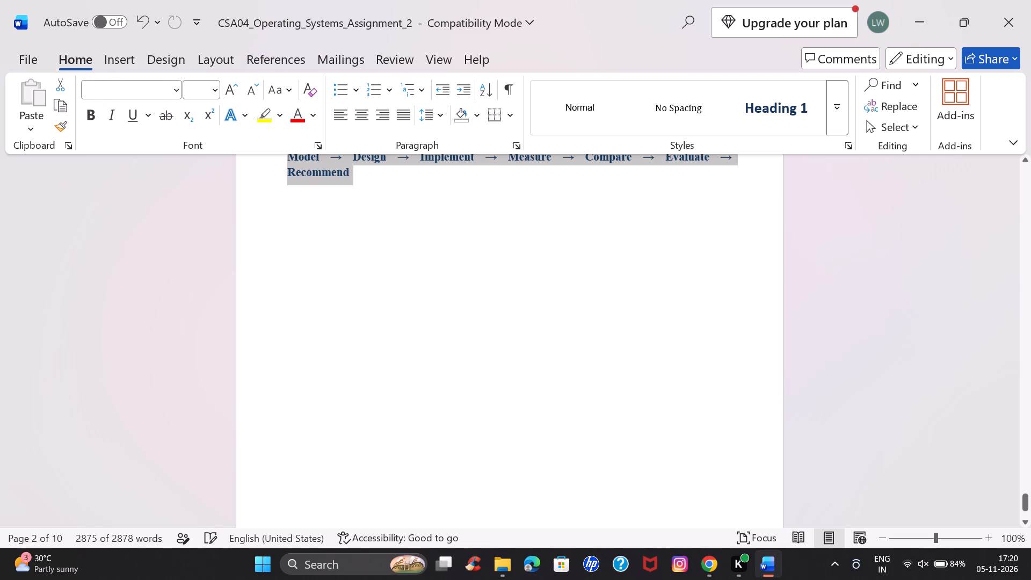
pyautogui.click(492, 247)
# Delete the OVERALL ASSESSMENT EXPECTATION heading and its text at the end of the document.
pyautogui.scroll(3, 492, 247)
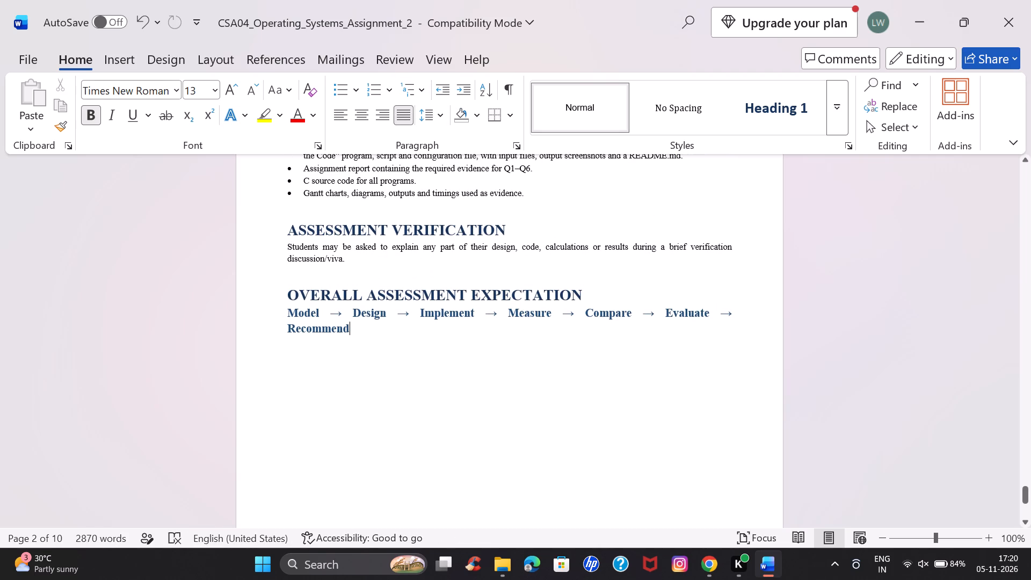
pyautogui.moveTo(295, 289); pyautogui.dragTo(366, 342)
pyautogui.press('BackSpace')
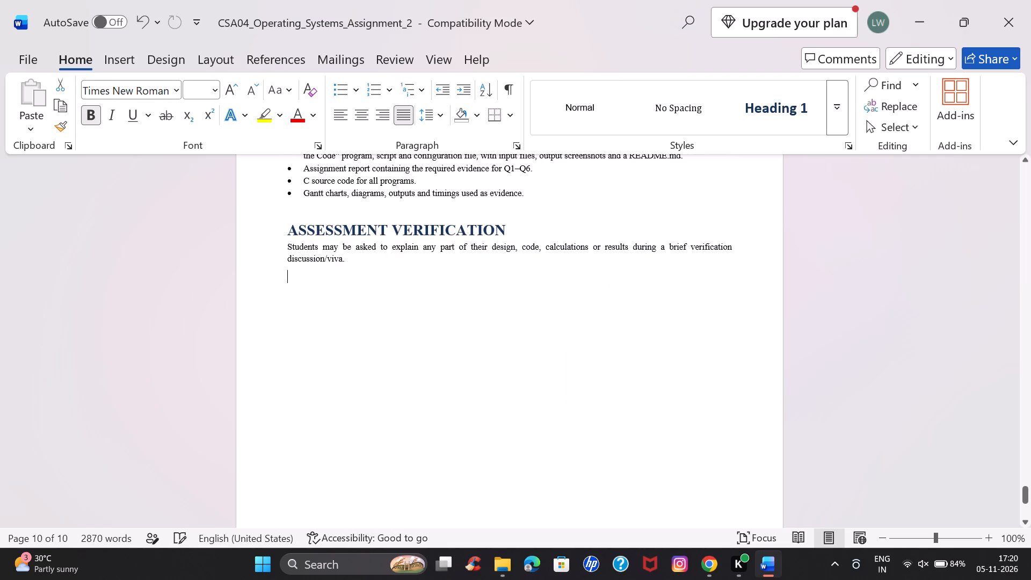
# Delete the ASSESSMENT VERIFICATION heading and its paragraph.
pyautogui.moveTo(284, 235); pyautogui.dragTo(350, 263)
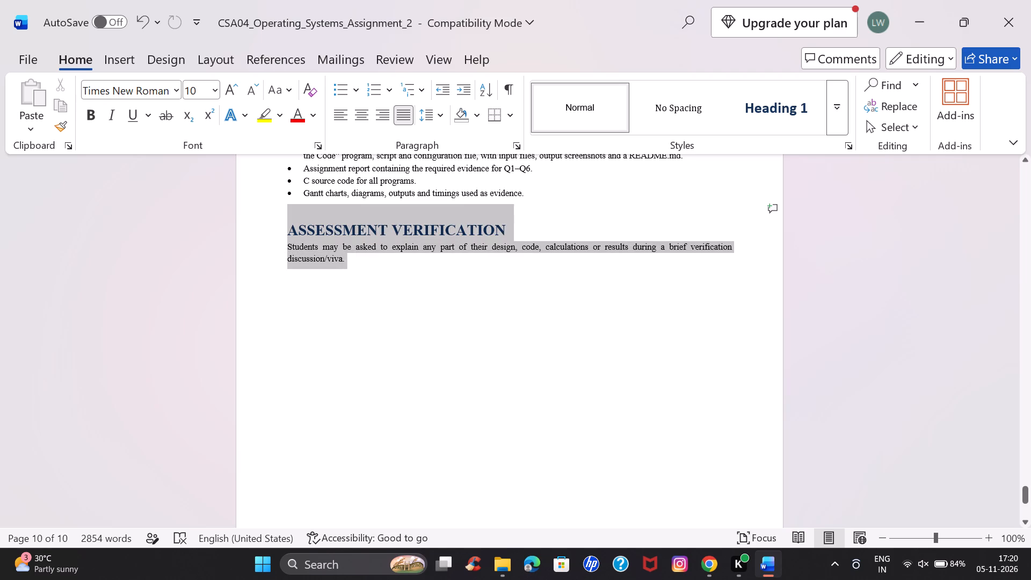
pyautogui.moveTo(350, 263); pyautogui.dragTo(352, 264)
pyautogui.press('BackSpace')
# Delete the SUBMISSION REQUIREMENTS heading and its bulleted list on the last page.
pyautogui.scroll(4, 352, 264)
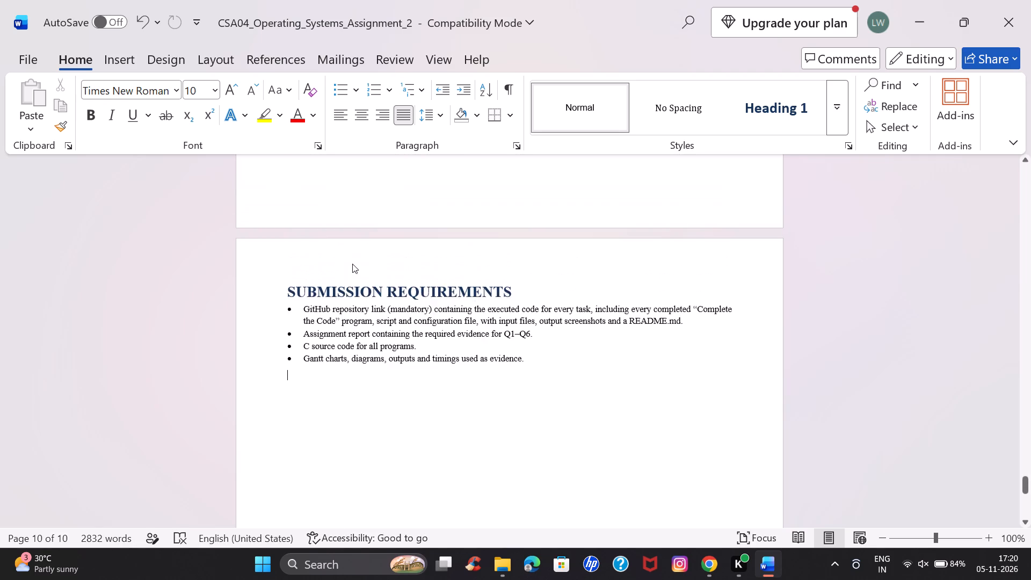
pyautogui.scroll(1, 352, 264)
pyautogui.moveTo(289, 371); pyautogui.dragTo(538, 446)
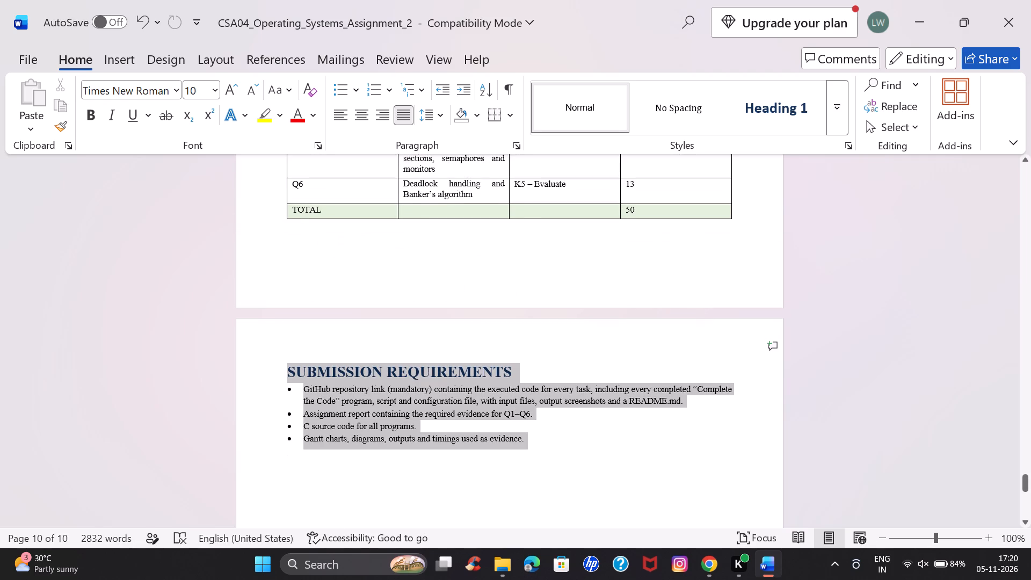
pyautogui.moveTo(538, 446); pyautogui.dragTo(541, 447)
pyautogui.press('BackSpace')
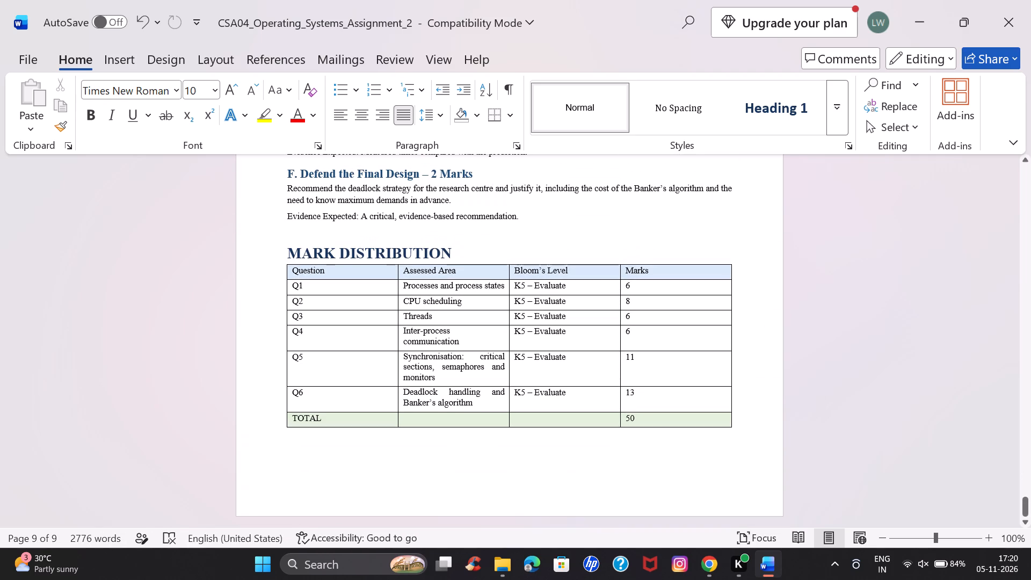
# Delete the MARK DISTRIBUTION heading together with its marks table.
pyautogui.moveTo(290, 256); pyautogui.dragTo(679, 450)
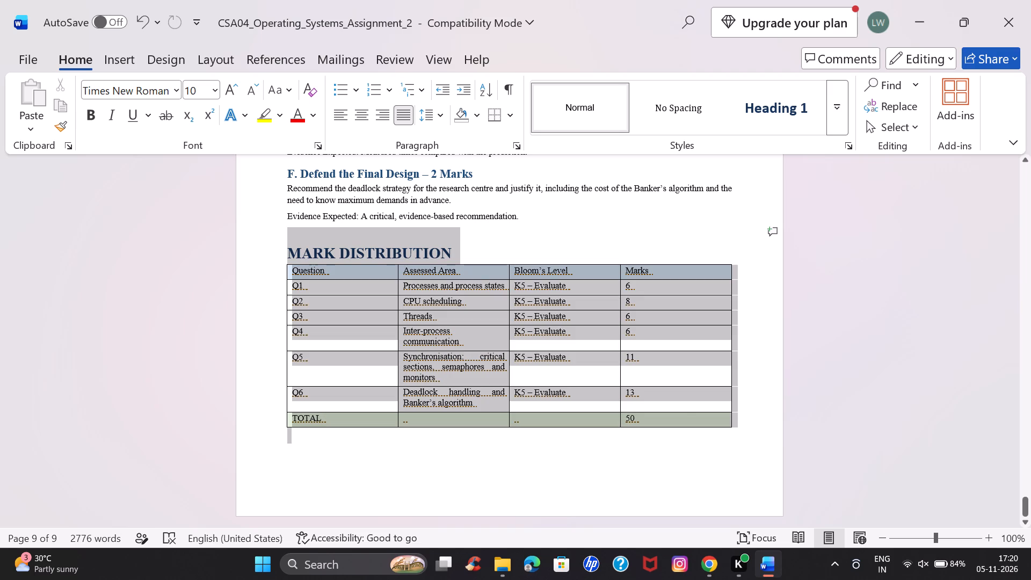
pyautogui.moveTo(679, 450); pyautogui.dragTo(679, 450)
pyautogui.press('BackSpace')
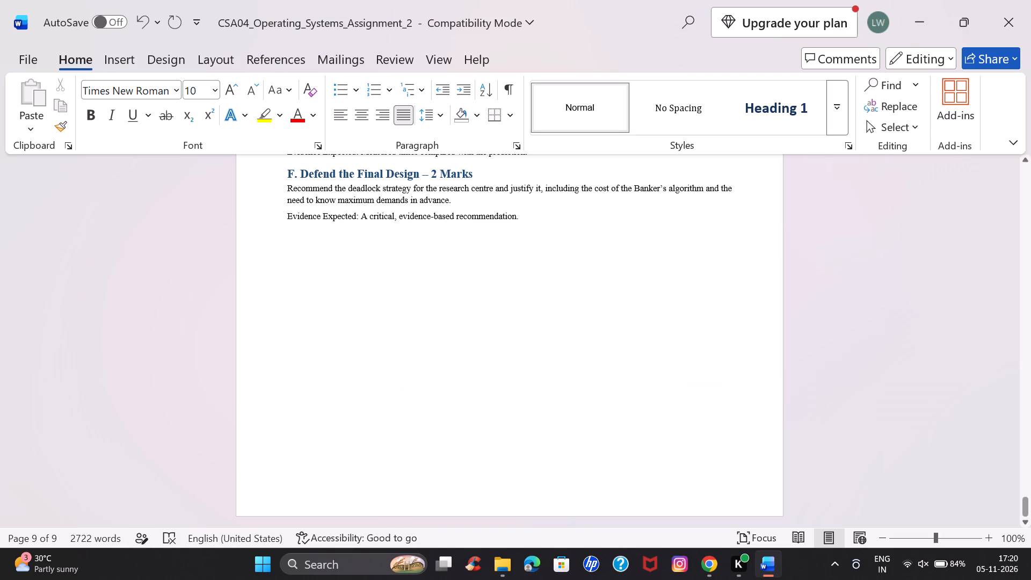
# Delete everything after Q6's Expected Output, from "Show by hand why the request of P0" through part F, including the leftover empty line.
pyautogui.scroll(3, 556, 372)
pyautogui.scroll(2, 482, 369)
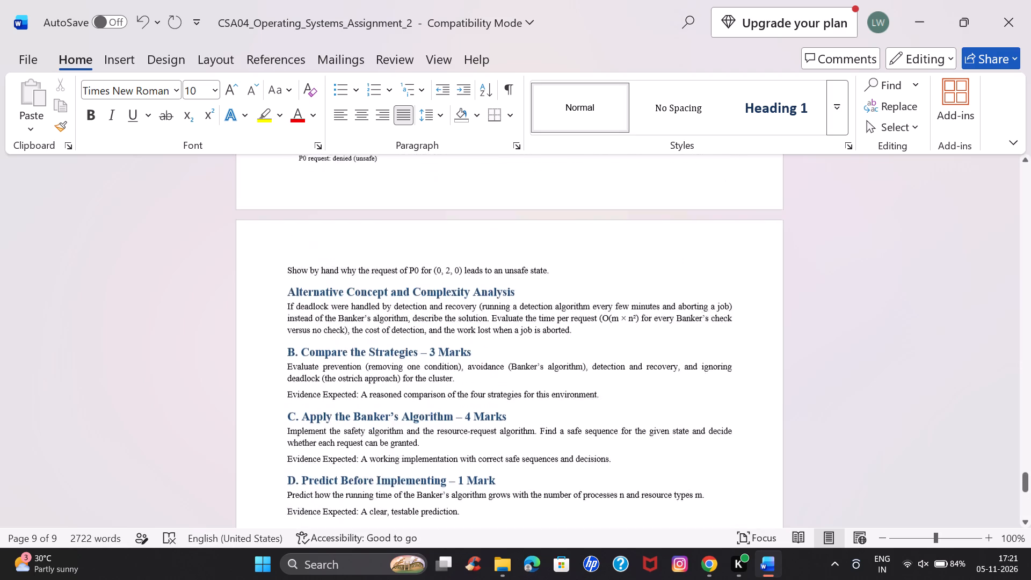
pyautogui.scroll(4, 482, 369)
pyautogui.scroll(-1, 482, 369)
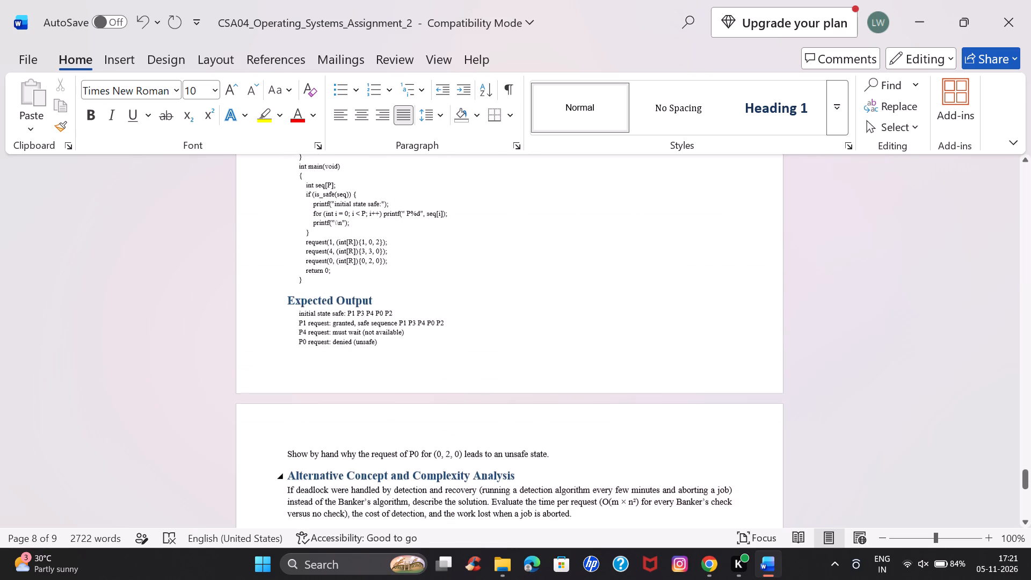
pyautogui.scroll(-1, 482, 369)
pyautogui.moveTo(287, 324); pyautogui.dragTo(456, 579)
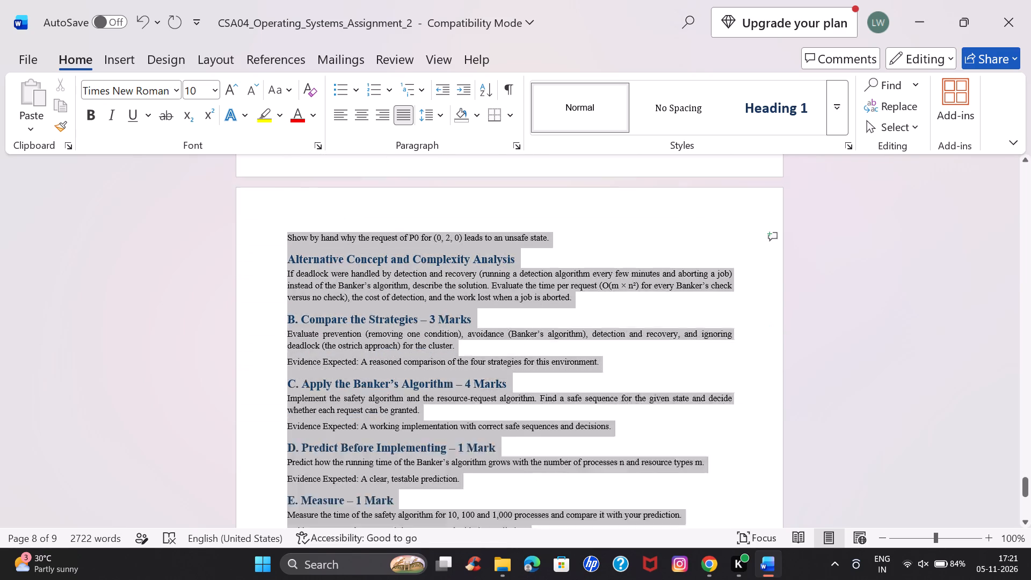
pyautogui.moveTo(456, 579); pyautogui.dragTo(563, 387)
pyautogui.press('BackSpace')
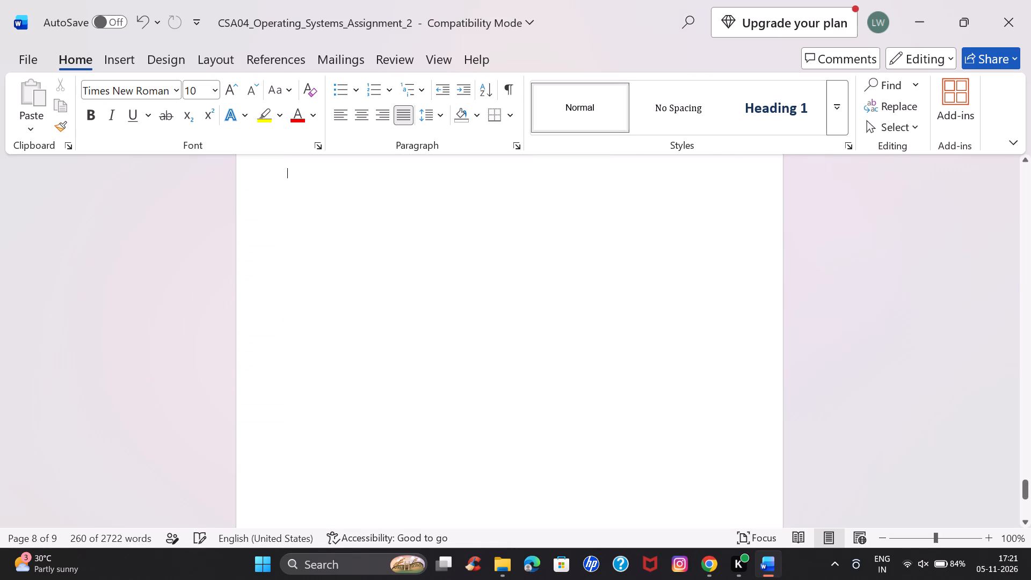
pyautogui.press('BackSpace')
# Review the remaining question sections from the end of Q6 back to the GENERAL INSTRUCTIONS page.
pyautogui.scroll(-11, 563, 387)
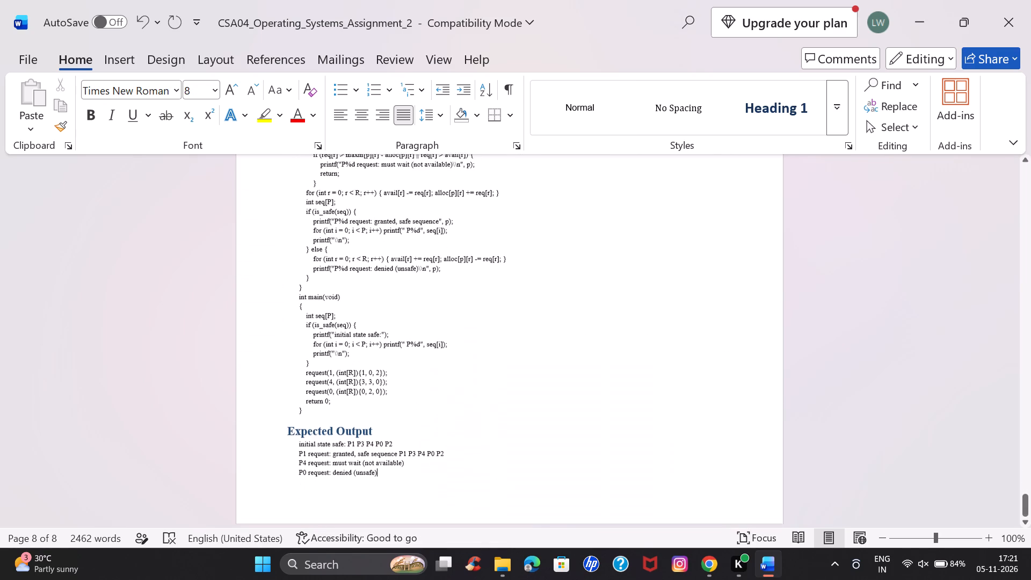
pyautogui.scroll(4, 275, 285)
pyautogui.scroll(-4, 275, 285)
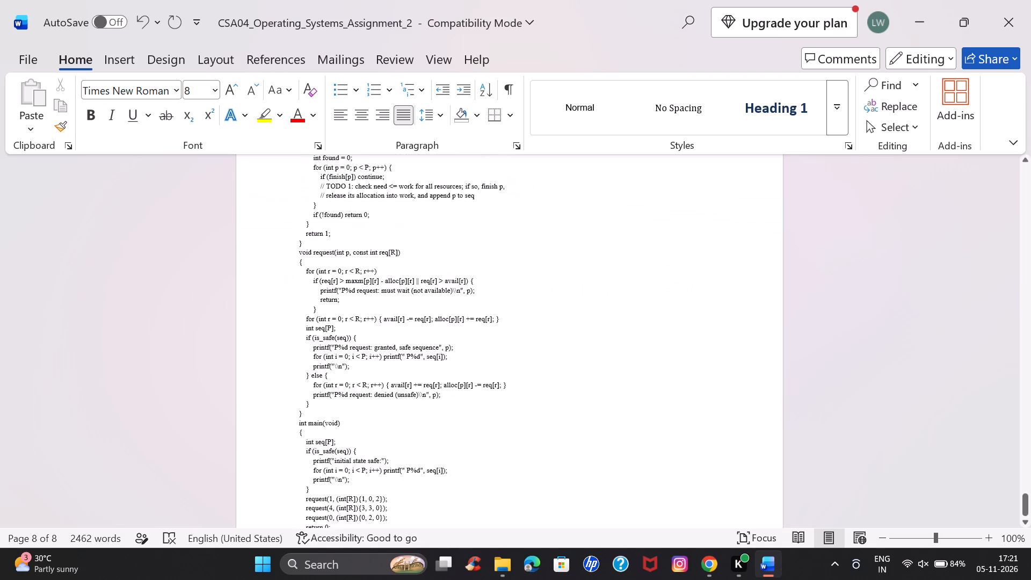
pyautogui.scroll(-1, 275, 285)
pyautogui.scroll(11, 275, 285)
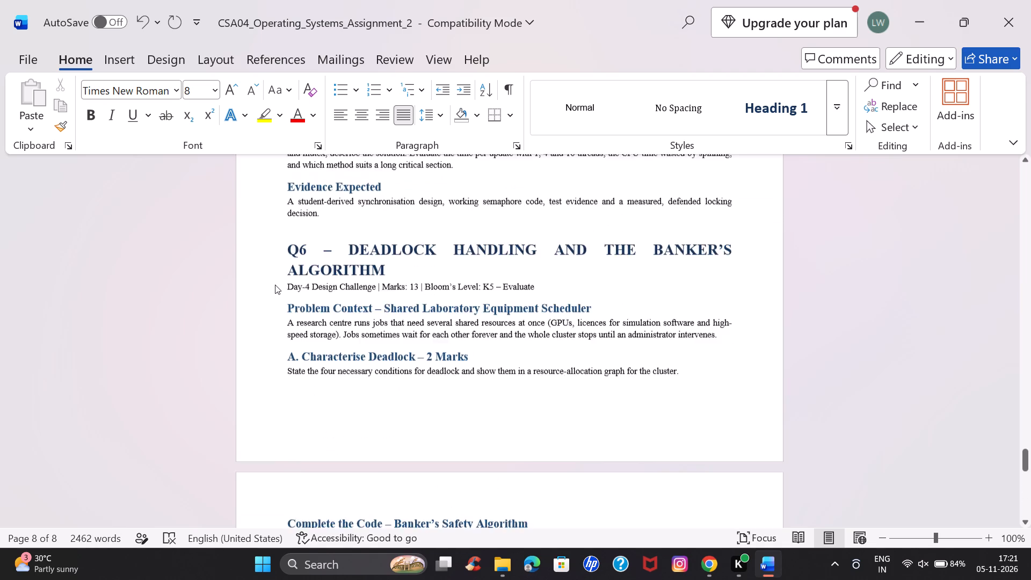
pyautogui.scroll(3, 275, 285)
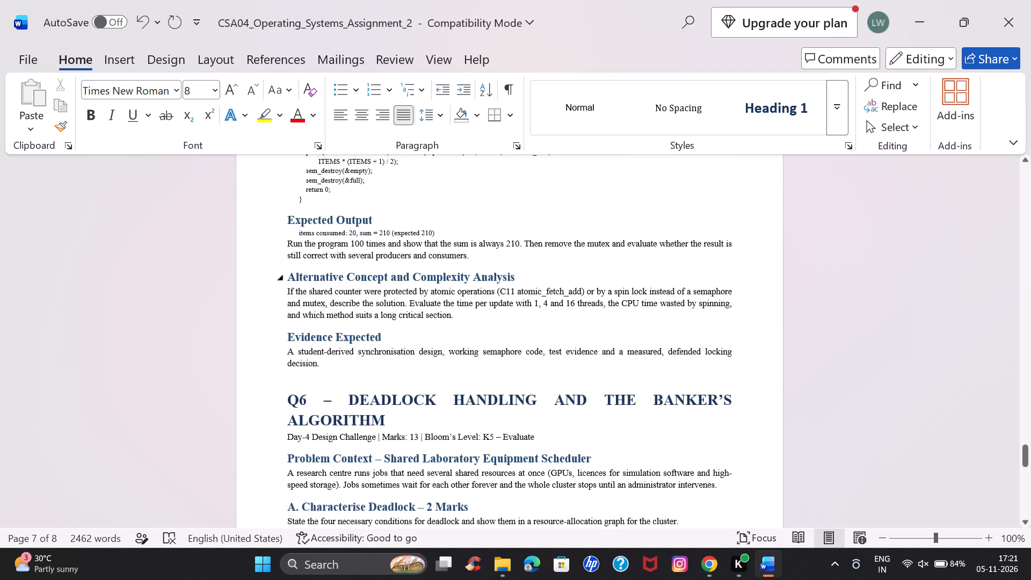
pyautogui.scroll(6, 275, 285)
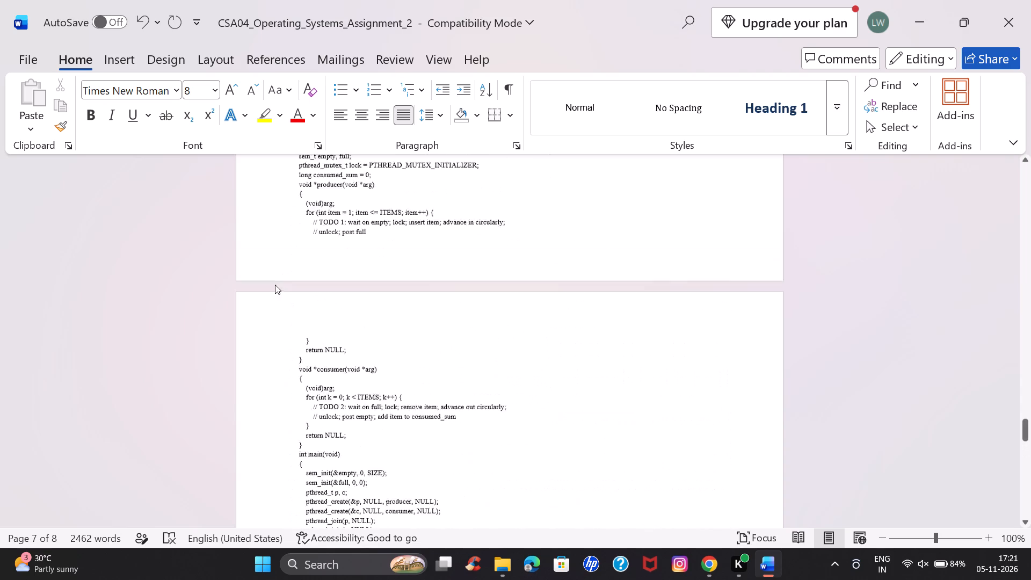
pyautogui.scroll(13, 275, 285)
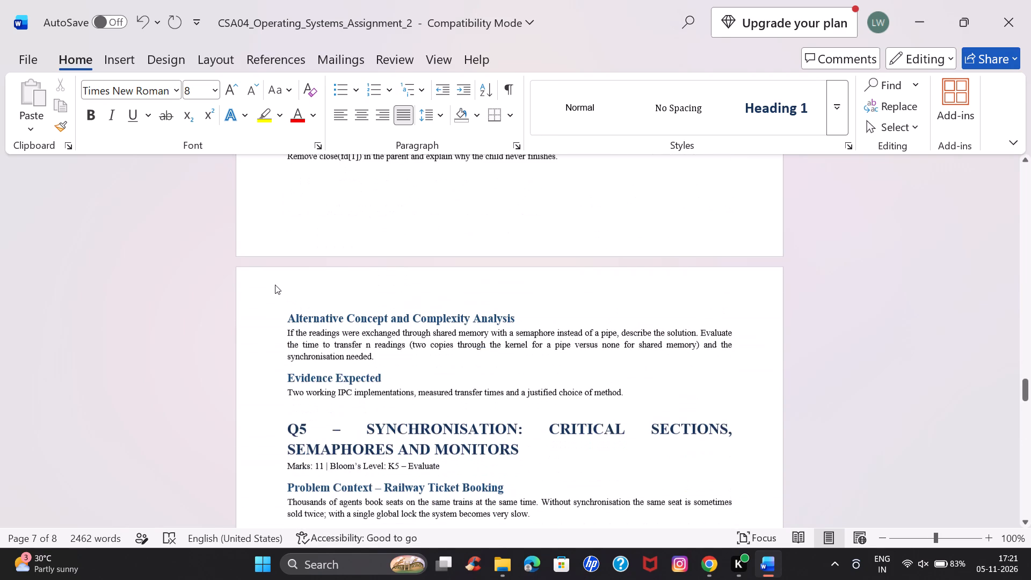
pyautogui.scroll(16, 275, 285)
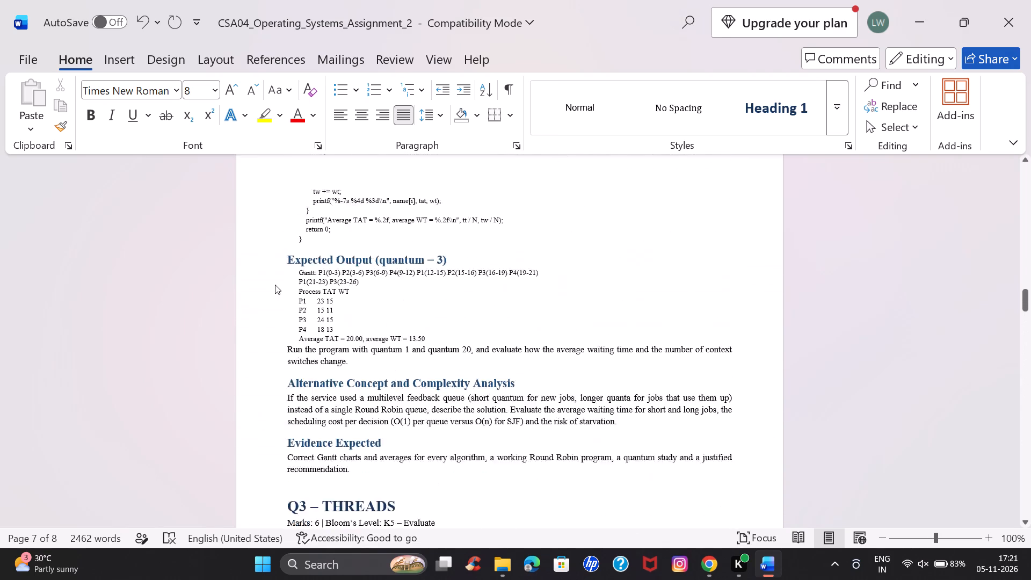
pyautogui.scroll(15, 275, 285)
pyautogui.scroll(7, 275, 285)
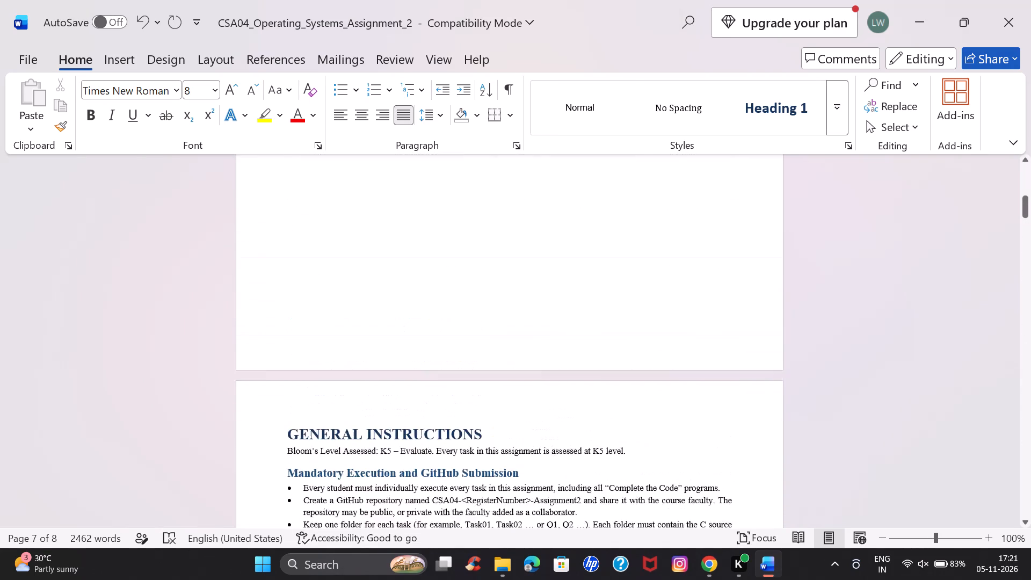
# Delete the whole GENERAL INSTRUCTIONS section, including the GitHub submission and additional-question guidance, up to the Q1 heading.
pyautogui.scroll(-4, 275, 285)
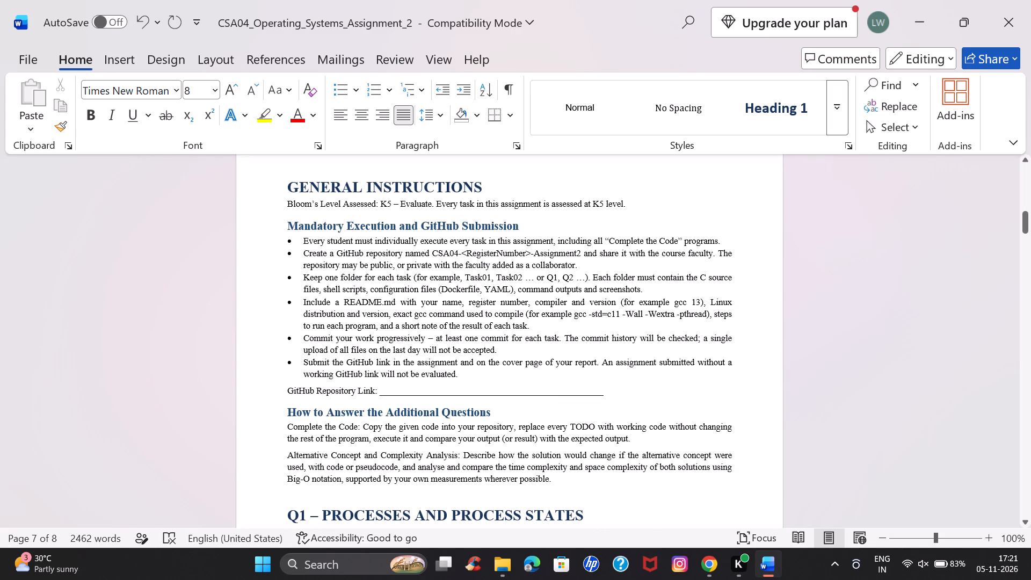
pyautogui.moveTo(562, 484); pyautogui.dragTo(310, 202)
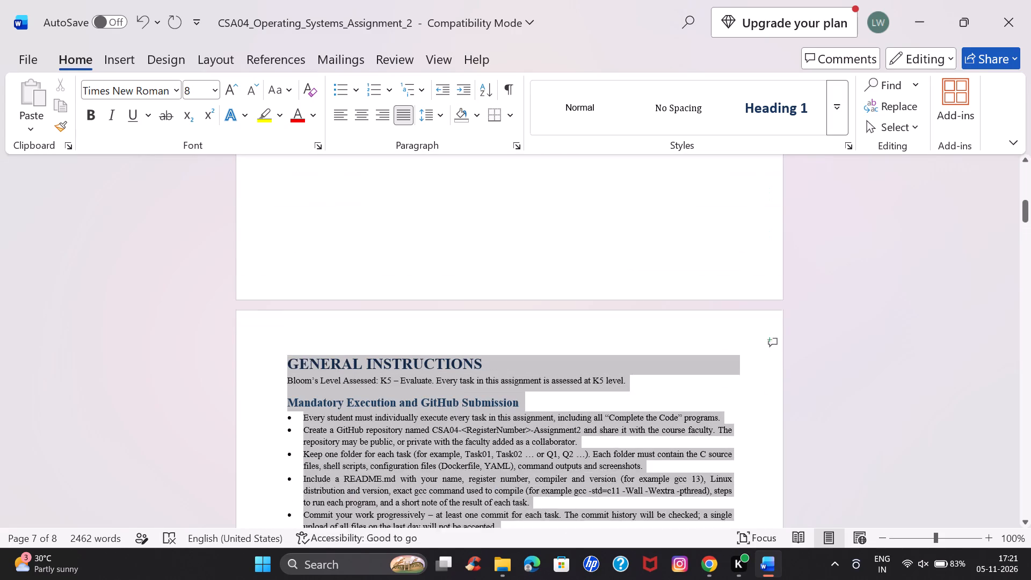
pyautogui.moveTo(310, 202); pyautogui.dragTo(280, 358)
pyautogui.press('BackSpace')
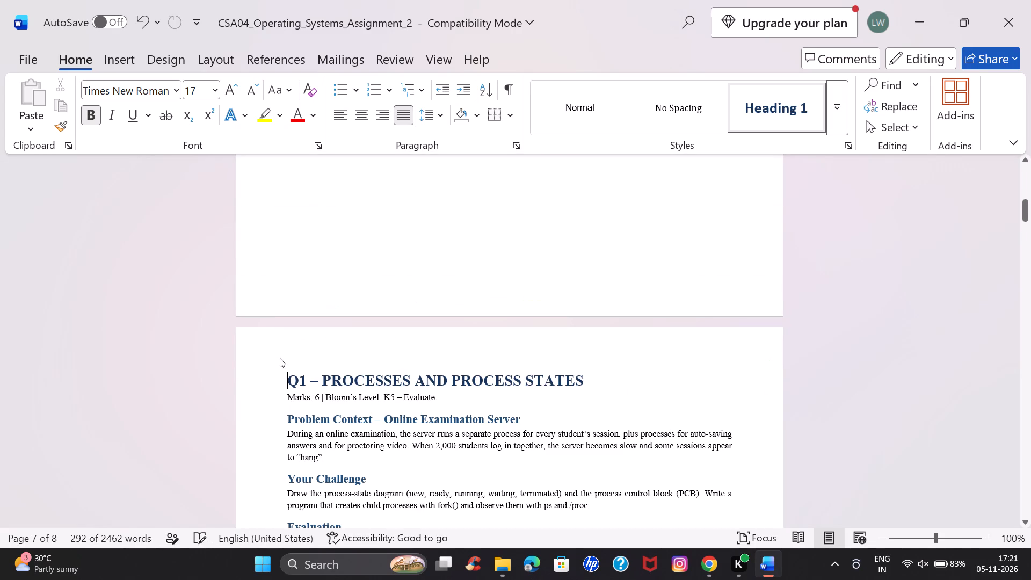
# Look through the shortened document, from the cover page and the end of Q6 back to Q1.
pyautogui.scroll(8, 377, 217)
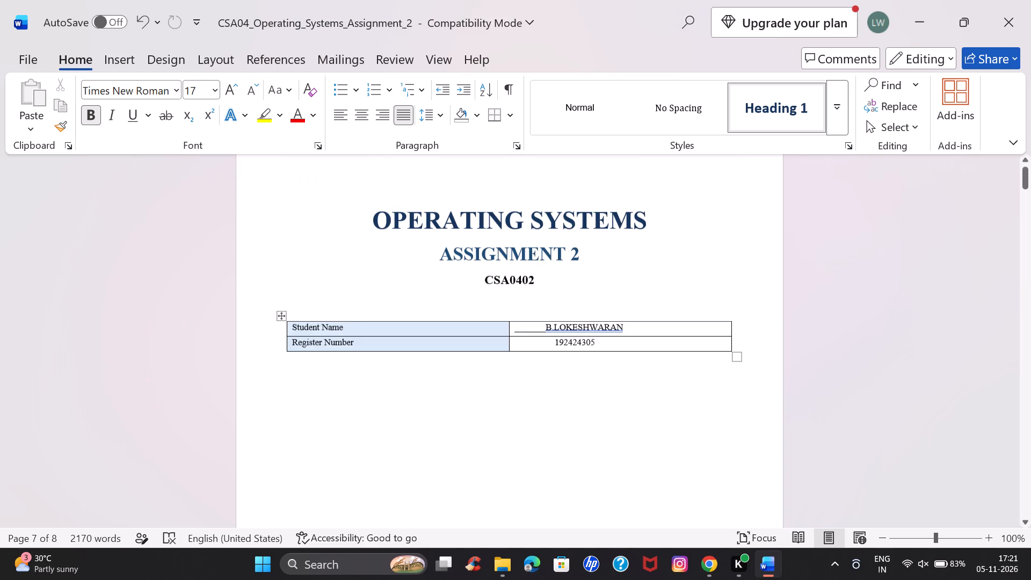
pyautogui.scroll(-11, 377, 217)
pyautogui.scroll(-13, 377, 217)
pyautogui.scroll(11, 377, 217)
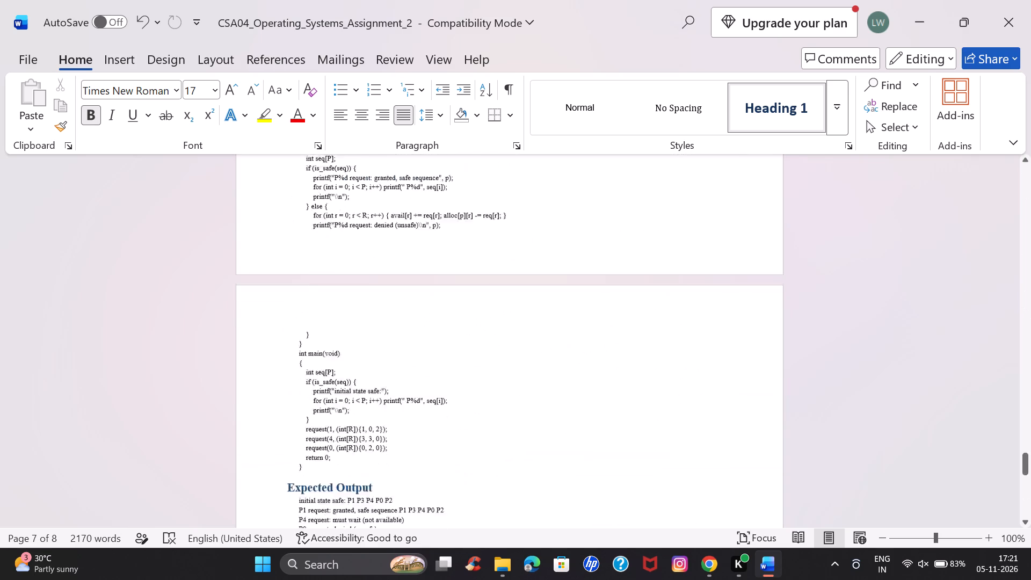
pyautogui.scroll(6, 377, 217)
pyautogui.scroll(-8, 377, 217)
pyautogui.scroll(6, 377, 217)
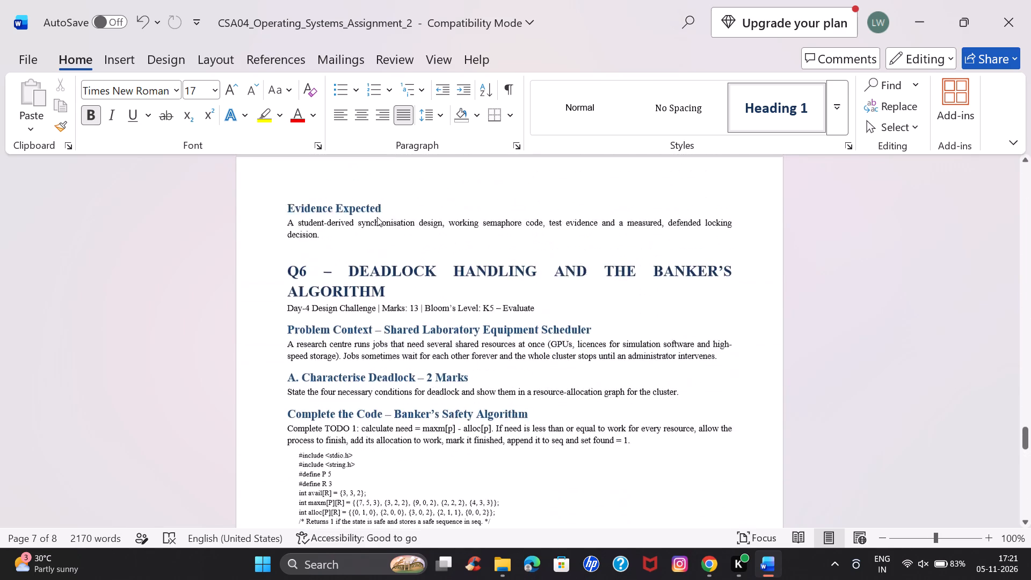
pyautogui.scroll(15, 377, 217)
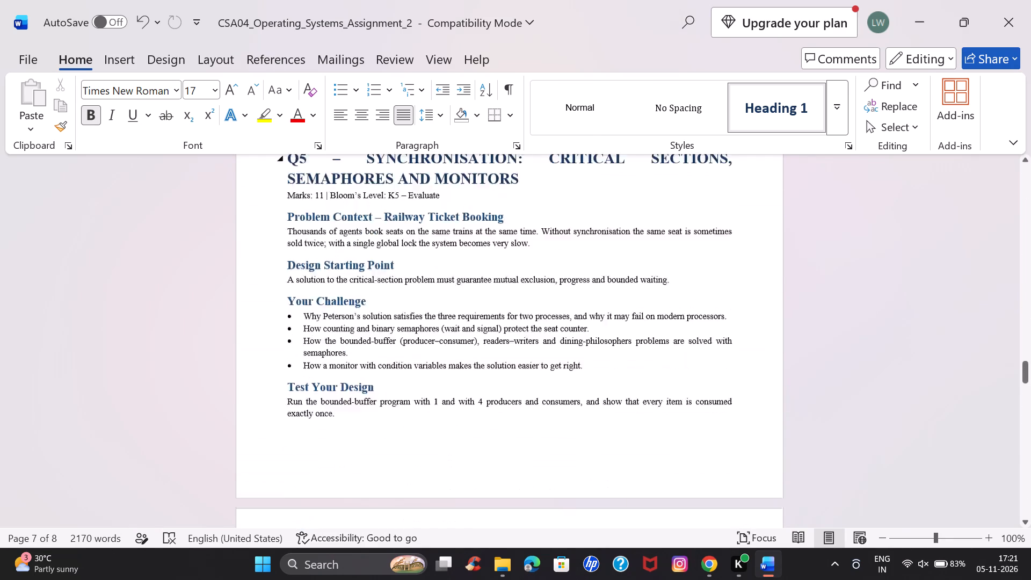
pyautogui.scroll(12, 377, 217)
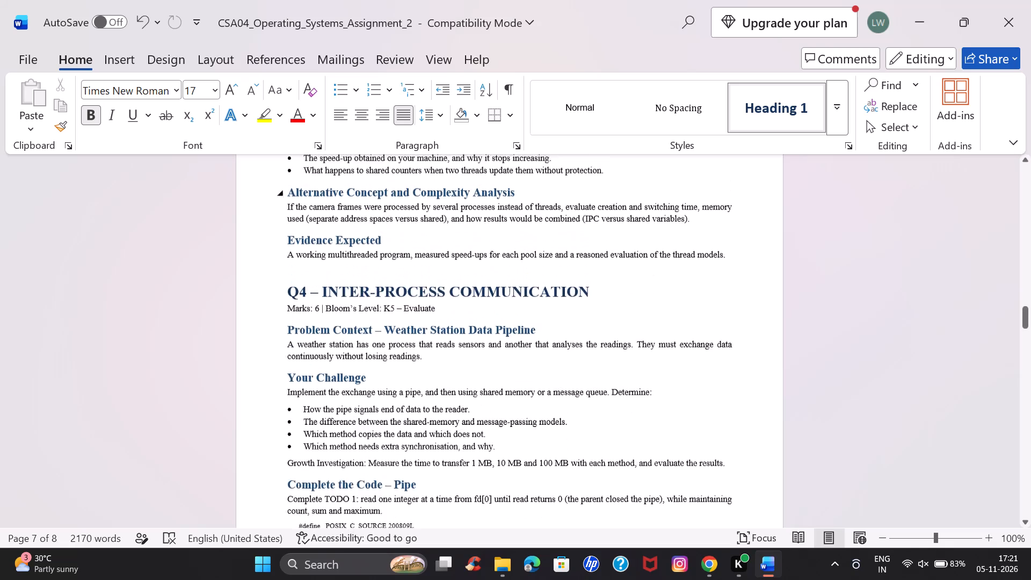
pyautogui.scroll(15, 377, 217)
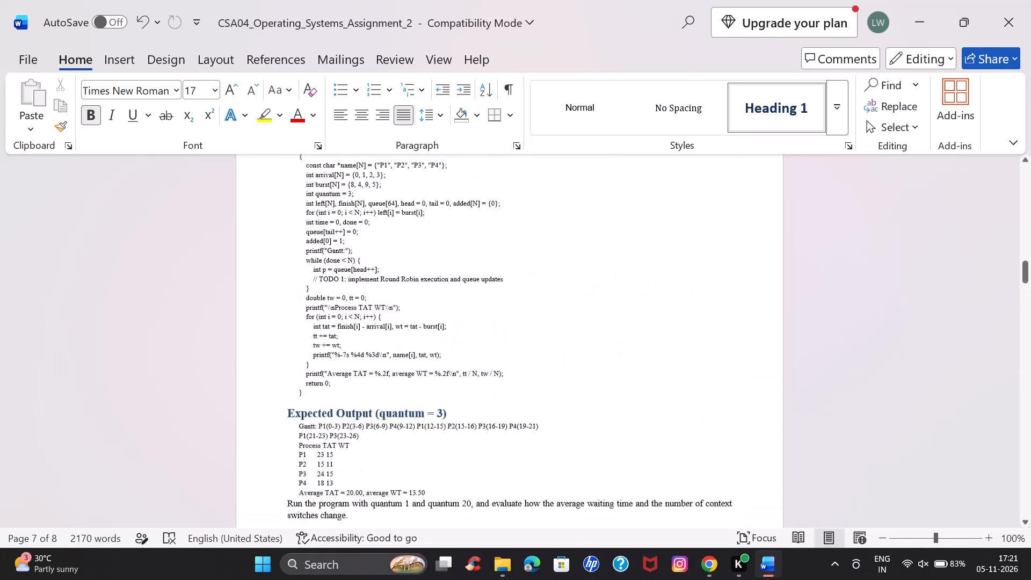
pyautogui.scroll(10, 377, 217)
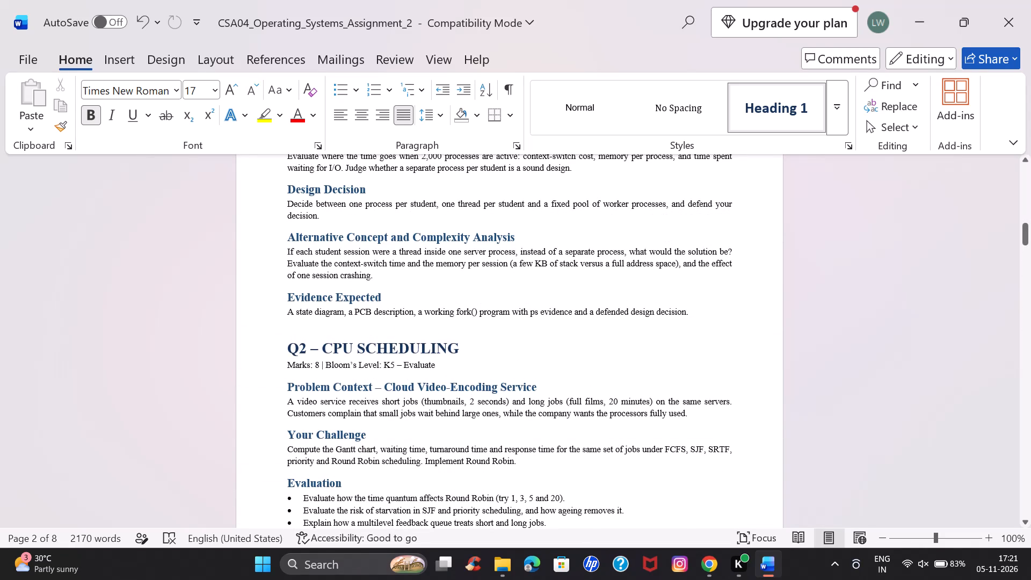
pyautogui.scroll(5, 377, 217)
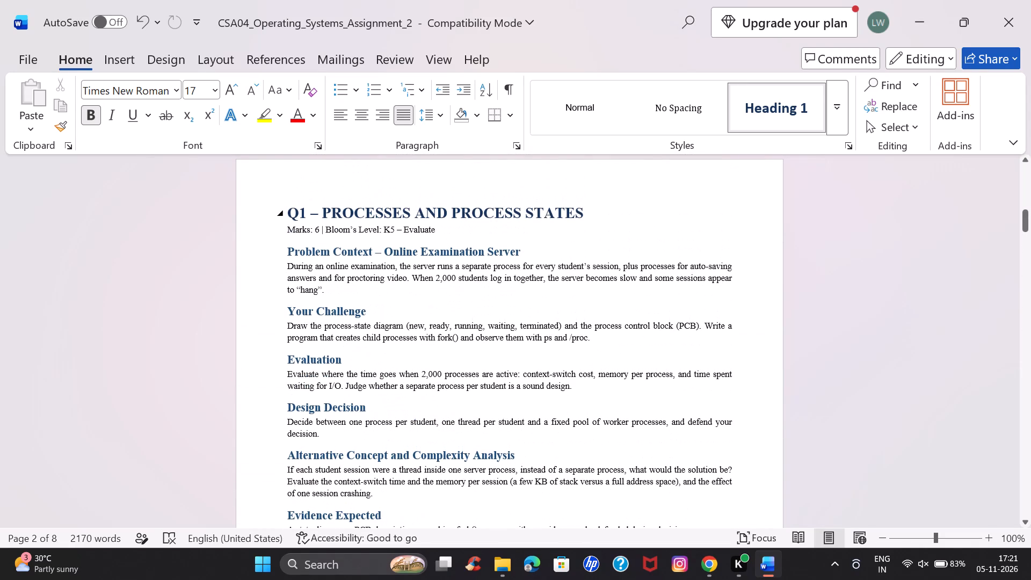
pyautogui.scroll(5, 377, 217)
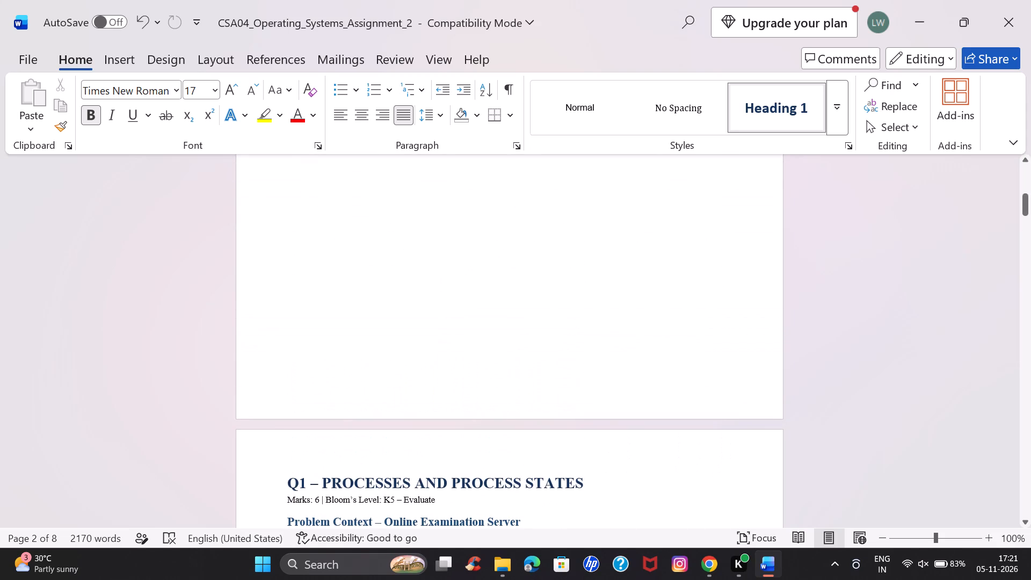
# Make the student name and register number values in the cover page table bold.
pyautogui.click(342, 222)
pyautogui.scroll(2, 342, 222)
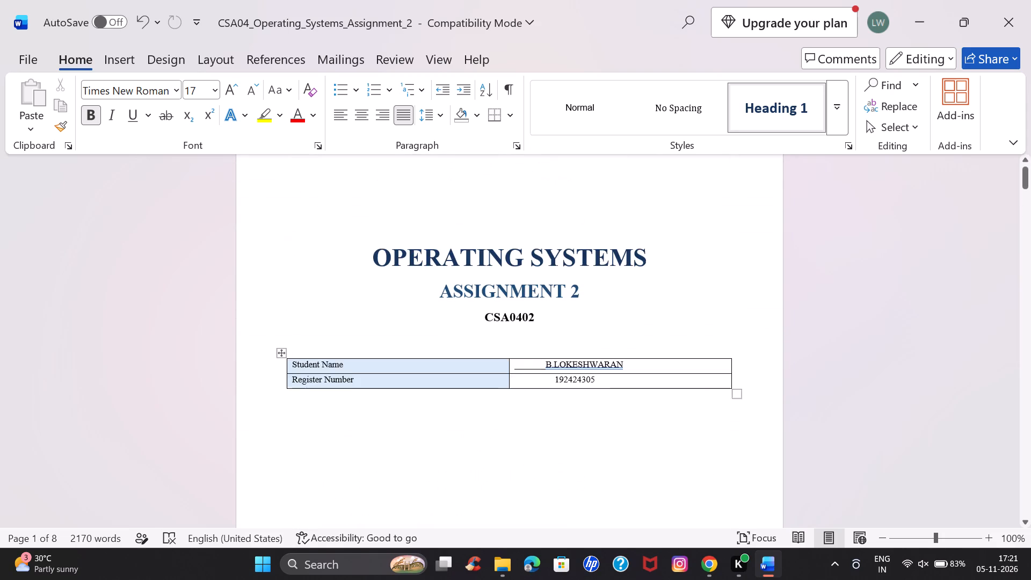
pyautogui.scroll(1, 342, 222)
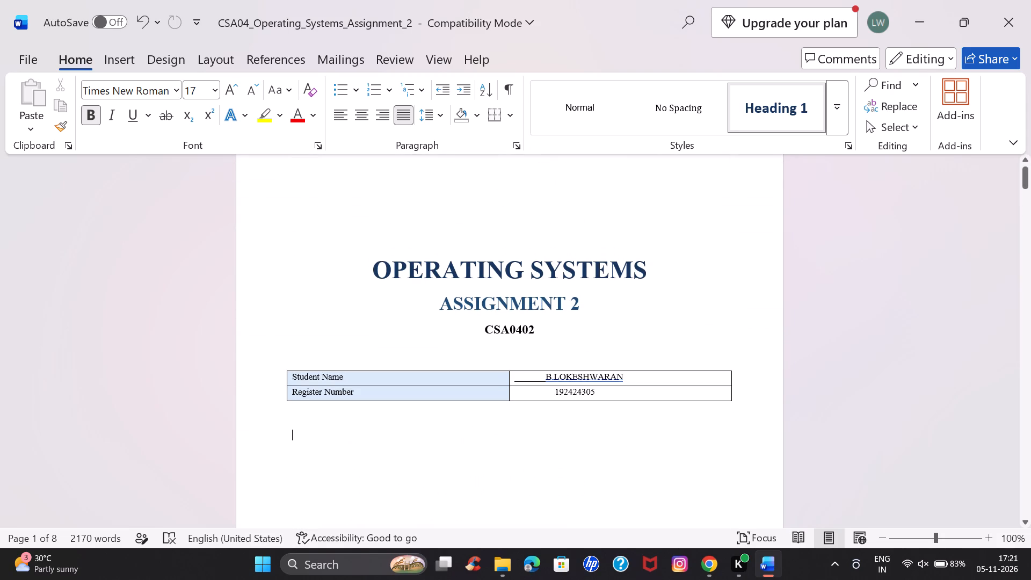
pyautogui.moveTo(593, 394); pyautogui.dragTo(566, 380)
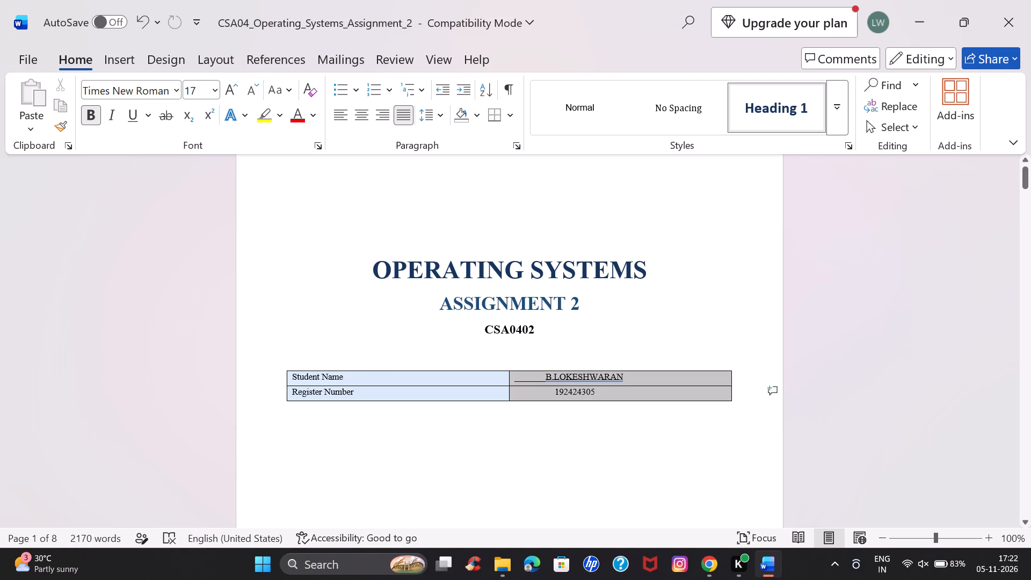
pyautogui.moveTo(566, 380); pyautogui.dragTo(564, 380)
pyautogui.click(572, 424)
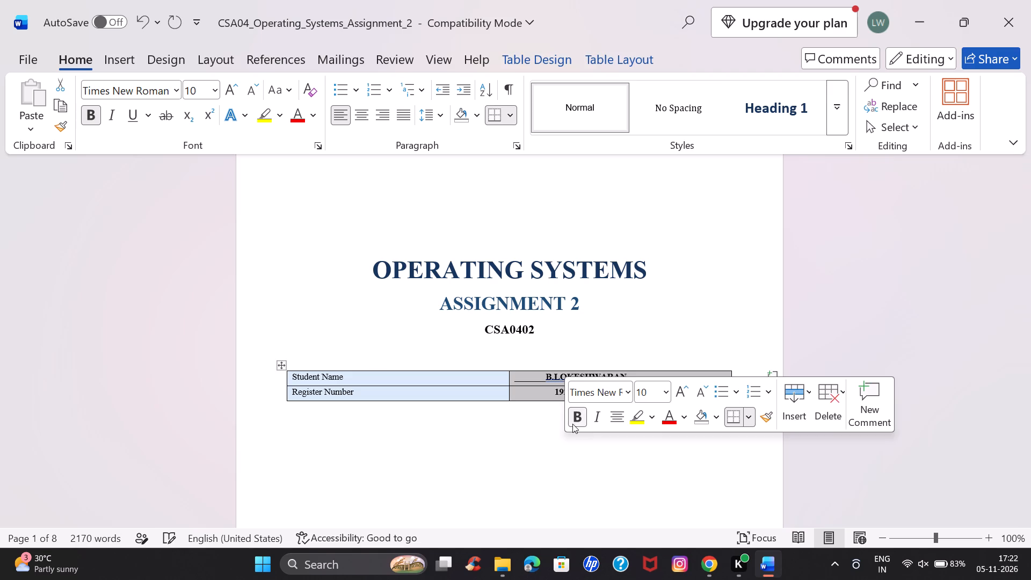
pyautogui.click(511, 431)
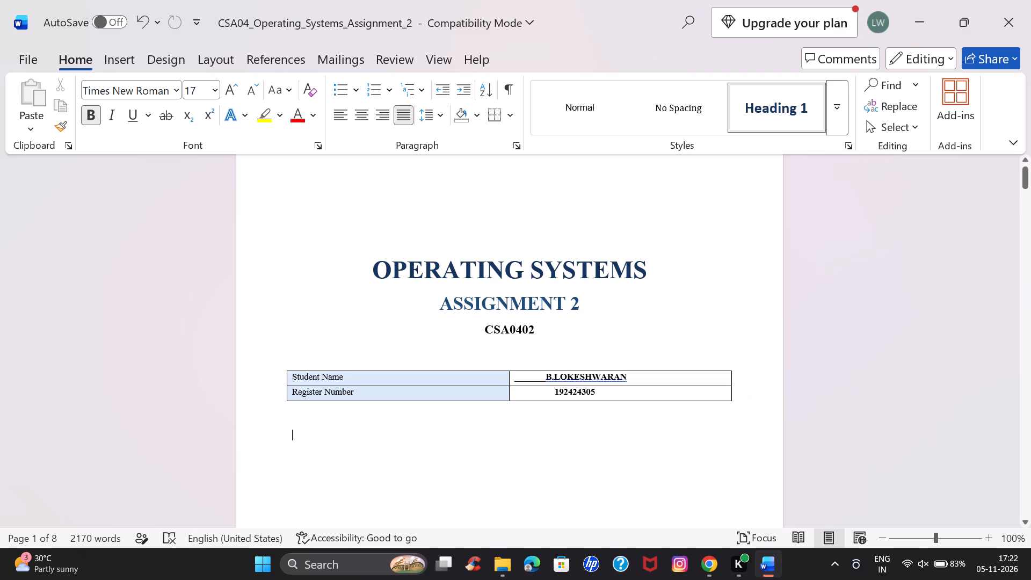
# Replace the underscores before the student name in the cover page table with nine spaces.
pyautogui.click(547, 381)
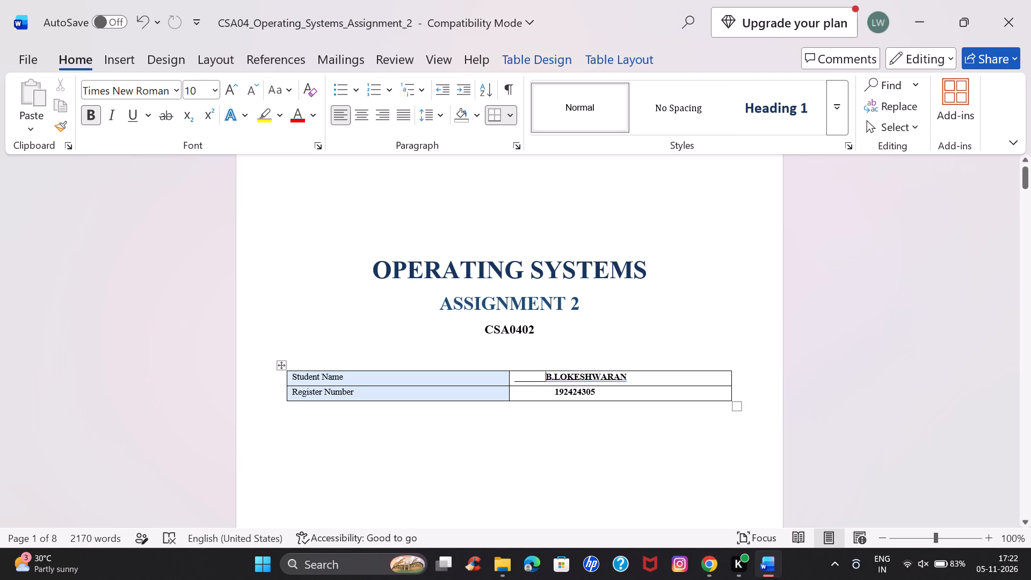
pyautogui.press('BackSpace')
pyautogui.press('BackSpace')
pyautogui.press('BackSpace')
pyautogui.press('BackSpace')
pyautogui.press('BackSpace')
pyautogui.press('BackSpace')
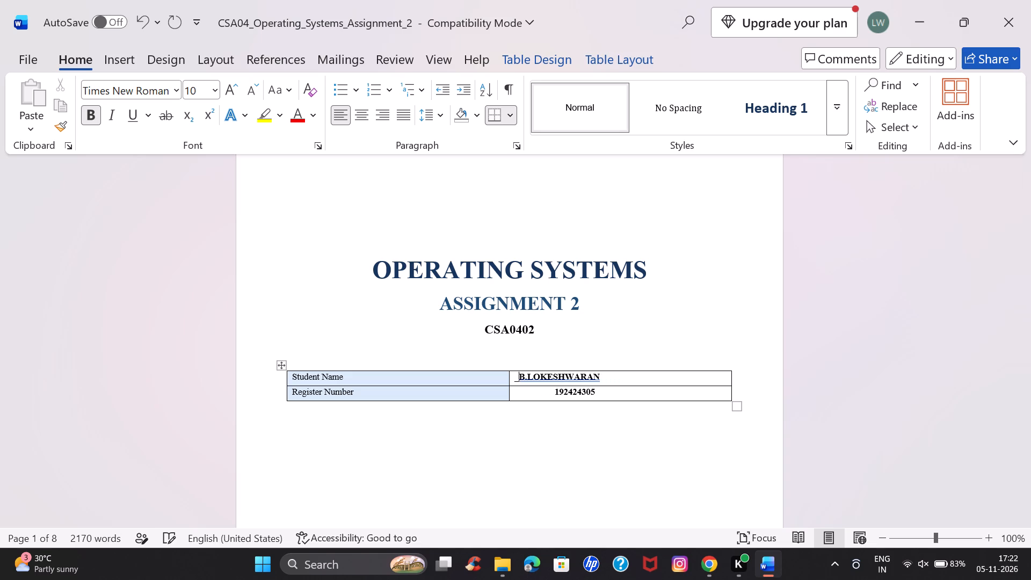
pyautogui.press('BackSpace')
pyautogui.press('space')
pyautogui.press('space')
pyautogui.press('space')
pyautogui.press('space')
pyautogui.press('space')
pyautogui.press('space')
pyautogui.press('space')
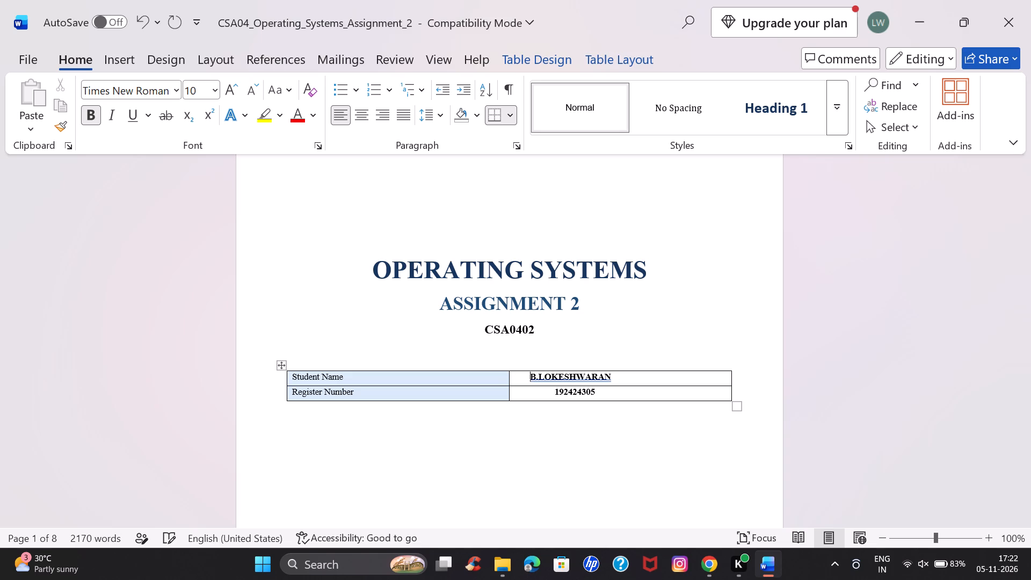
pyautogui.press('space')
pyautogui.press('space')
pyautogui.click(572, 422)
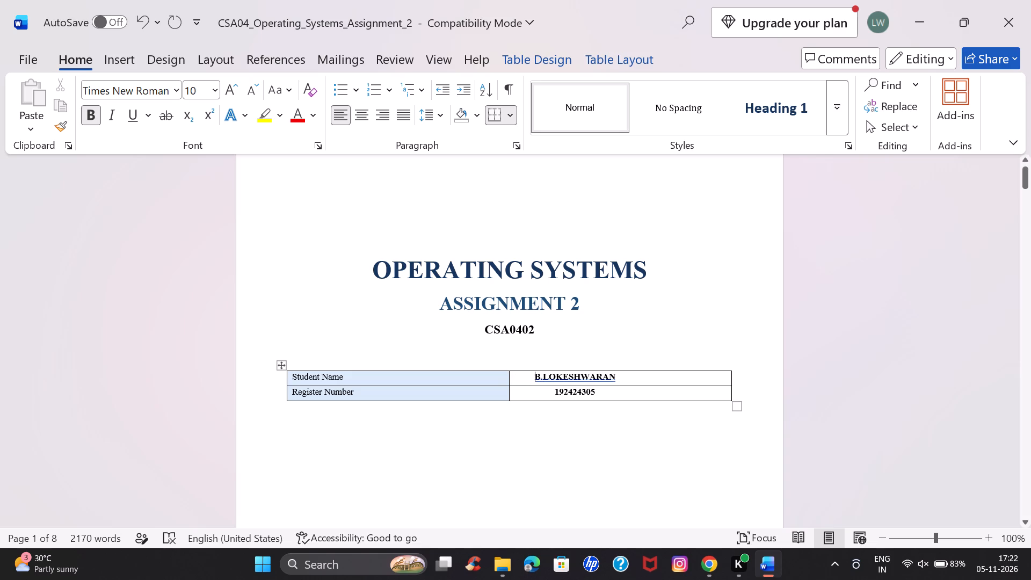
# Turn on AutoSave for the document by uploading it to OneDrive - Personal.
pyautogui.scroll(-10, 572, 422)
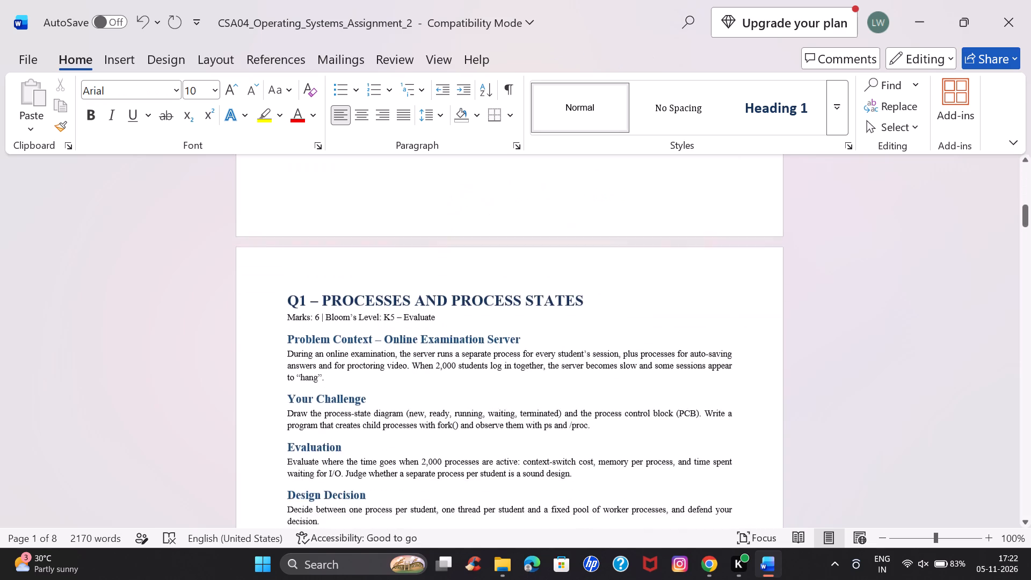
pyautogui.scroll(-2, 572, 422)
pyautogui.click(114, 19)
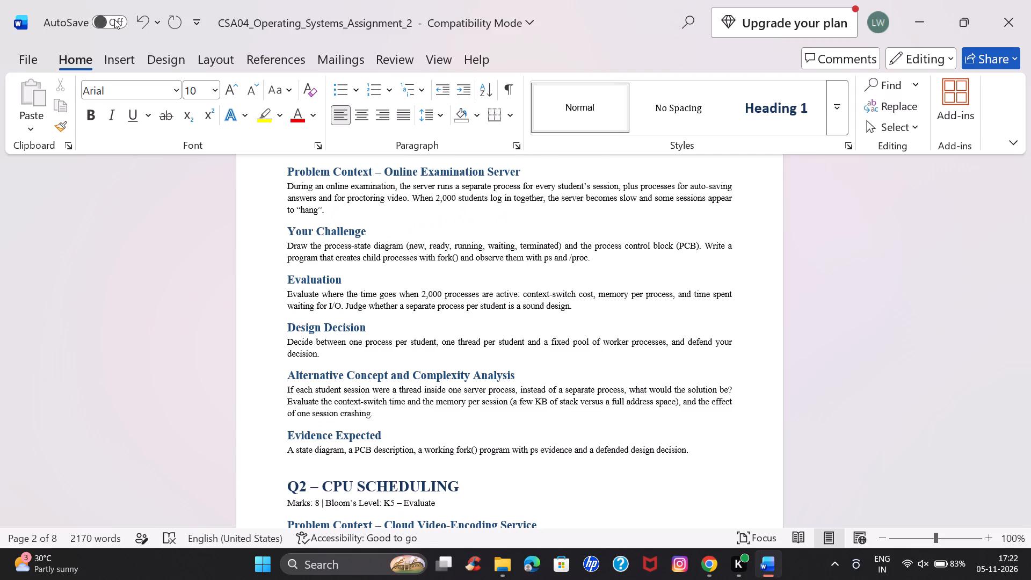
pyautogui.click(464, 232)
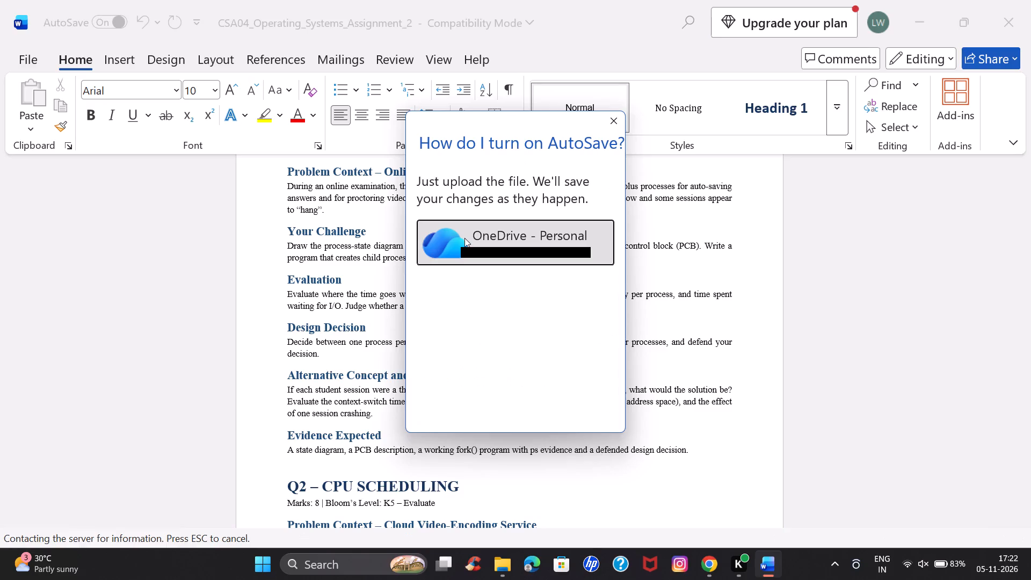
pyautogui.click(466, 242)
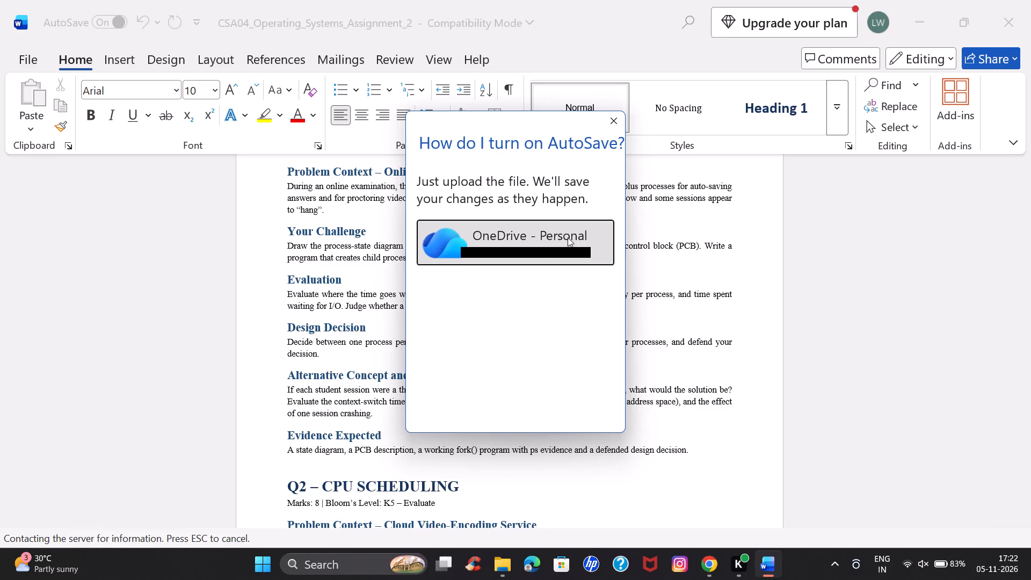
pyautogui.click(558, 234)
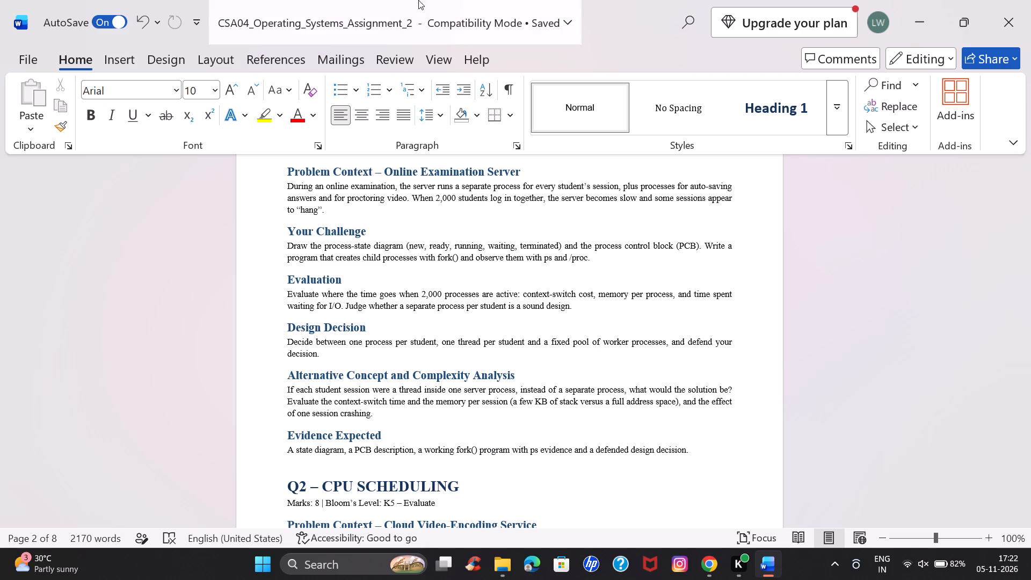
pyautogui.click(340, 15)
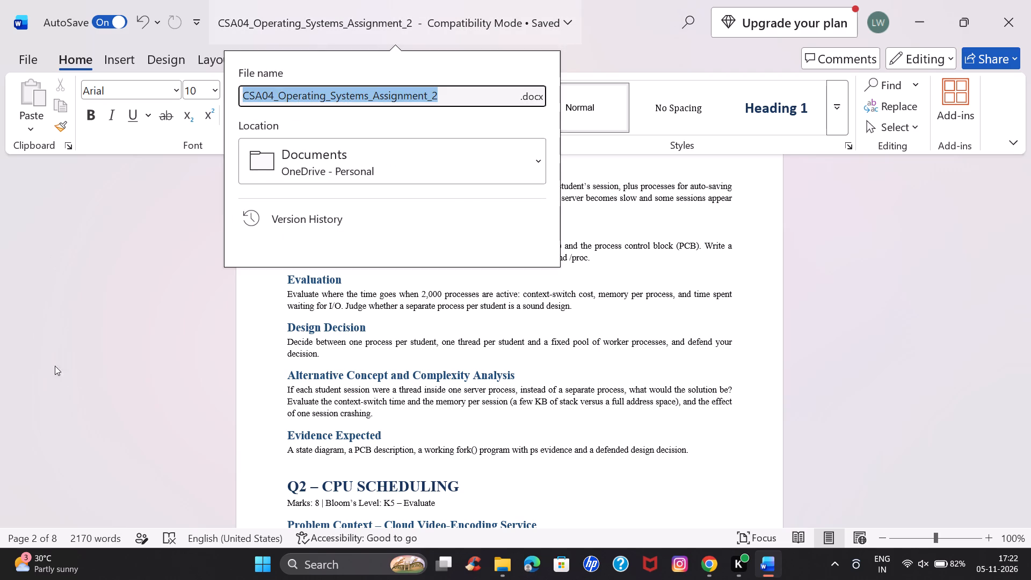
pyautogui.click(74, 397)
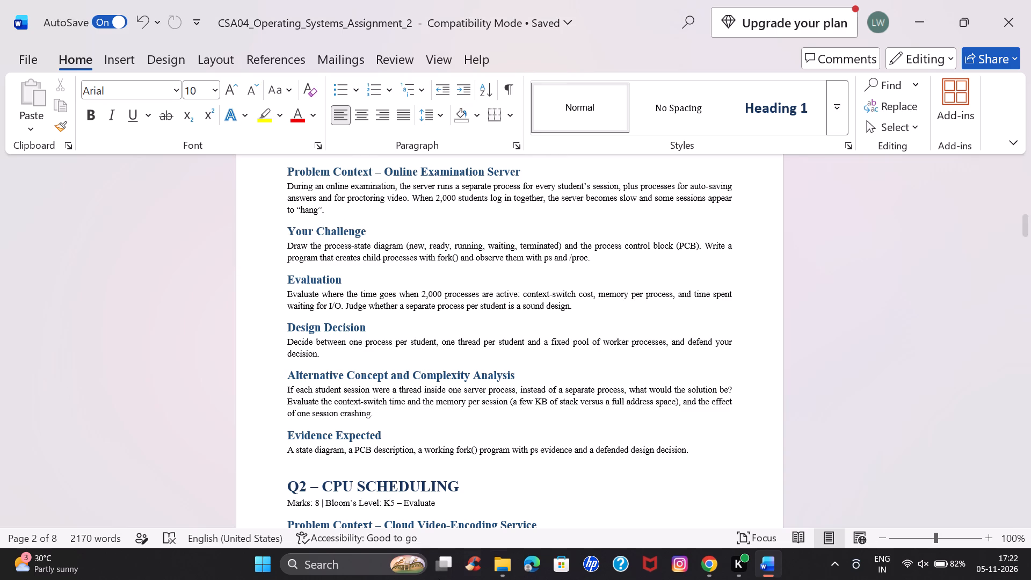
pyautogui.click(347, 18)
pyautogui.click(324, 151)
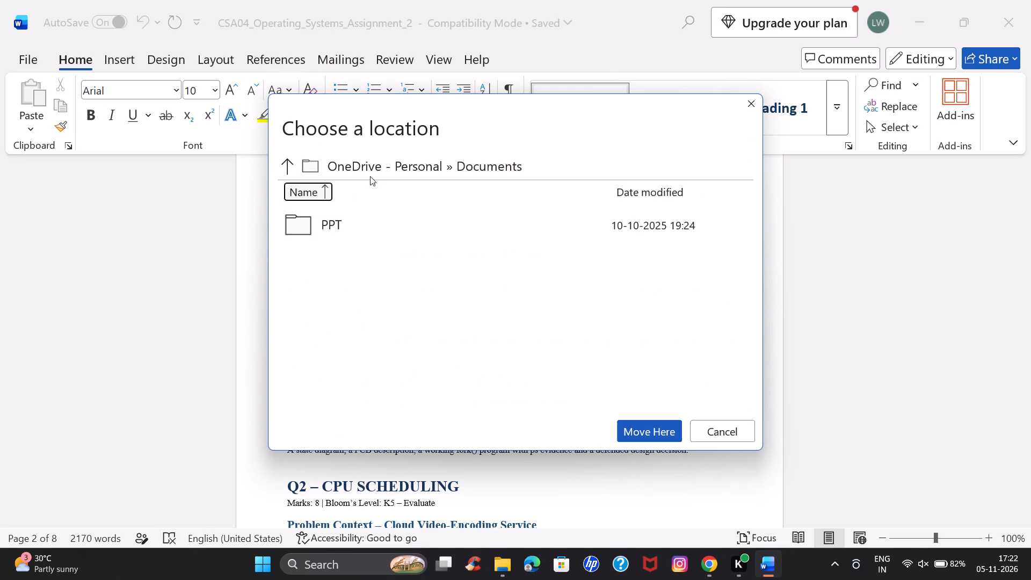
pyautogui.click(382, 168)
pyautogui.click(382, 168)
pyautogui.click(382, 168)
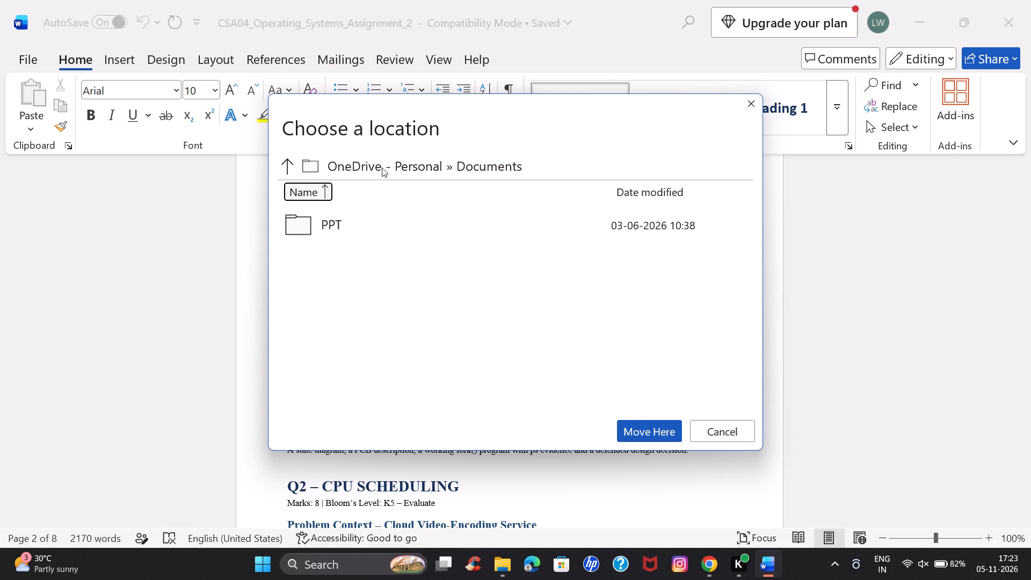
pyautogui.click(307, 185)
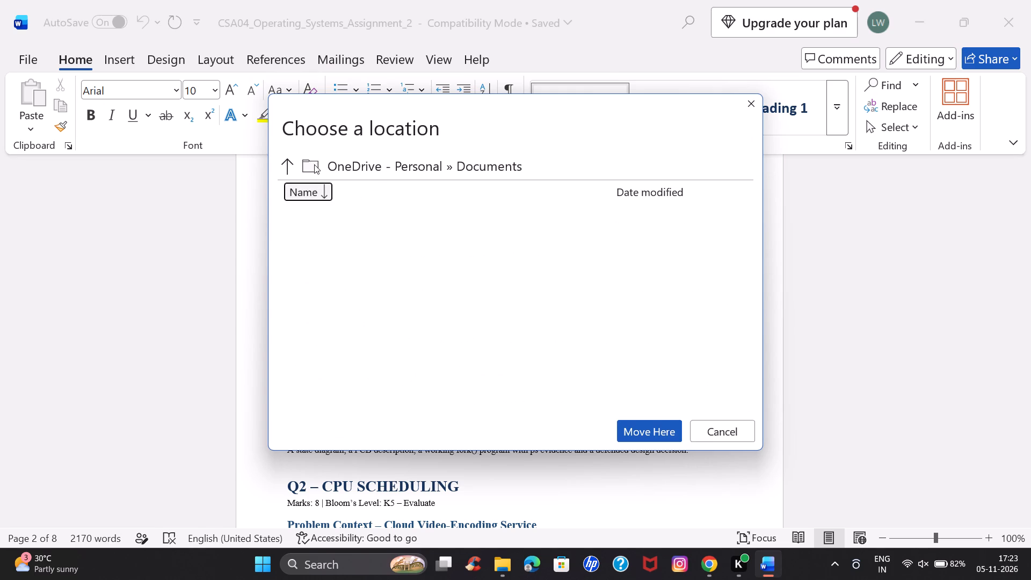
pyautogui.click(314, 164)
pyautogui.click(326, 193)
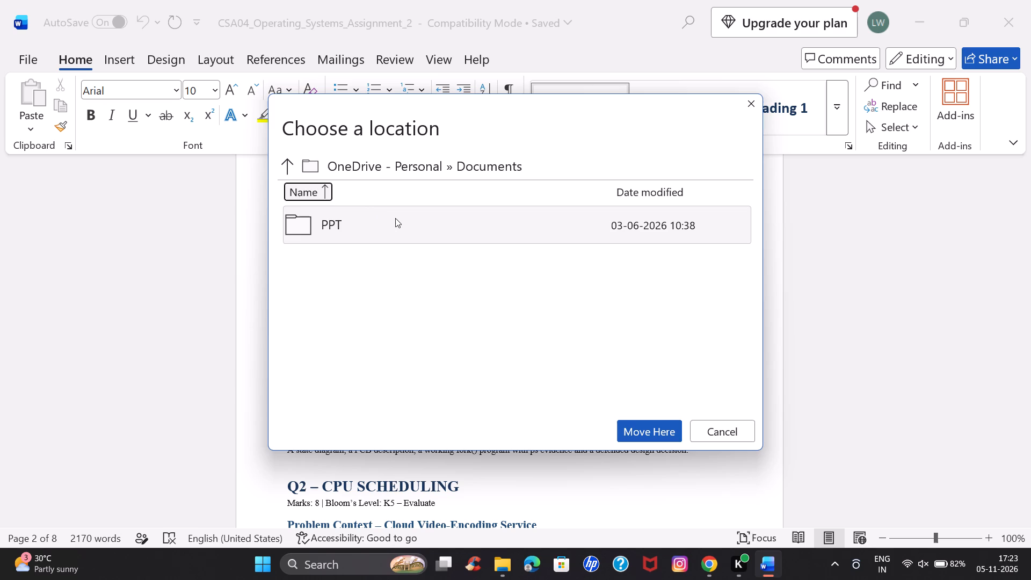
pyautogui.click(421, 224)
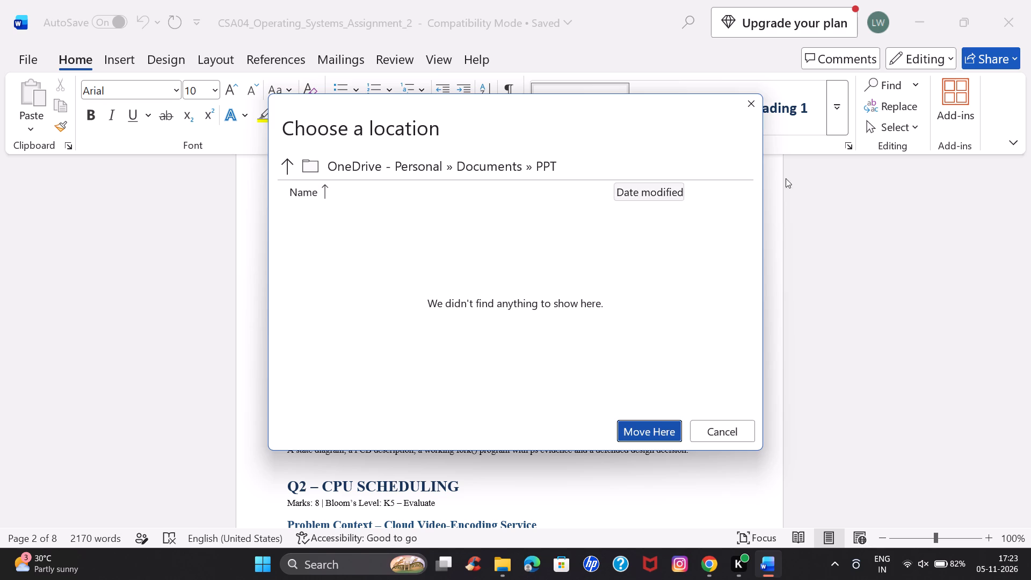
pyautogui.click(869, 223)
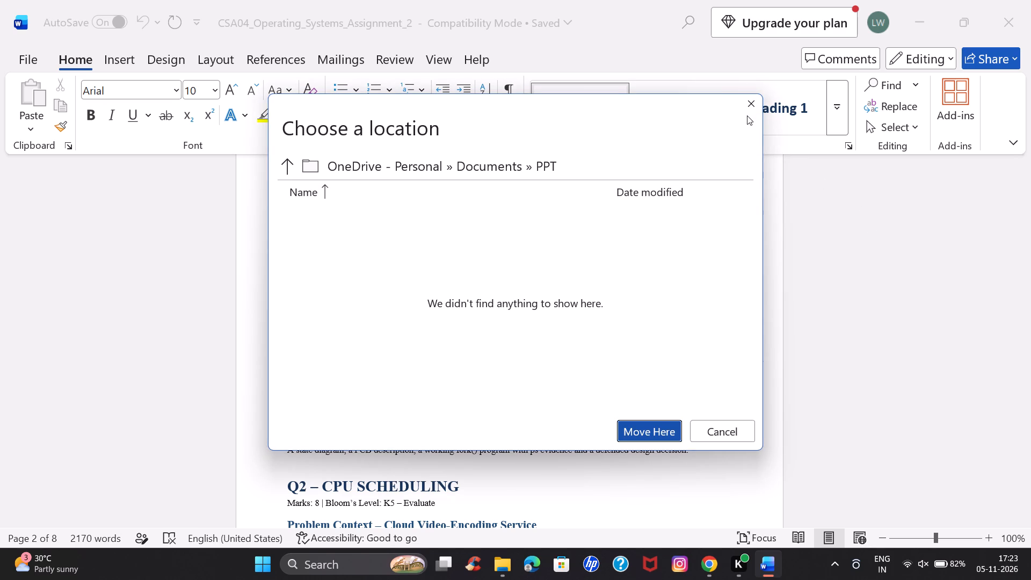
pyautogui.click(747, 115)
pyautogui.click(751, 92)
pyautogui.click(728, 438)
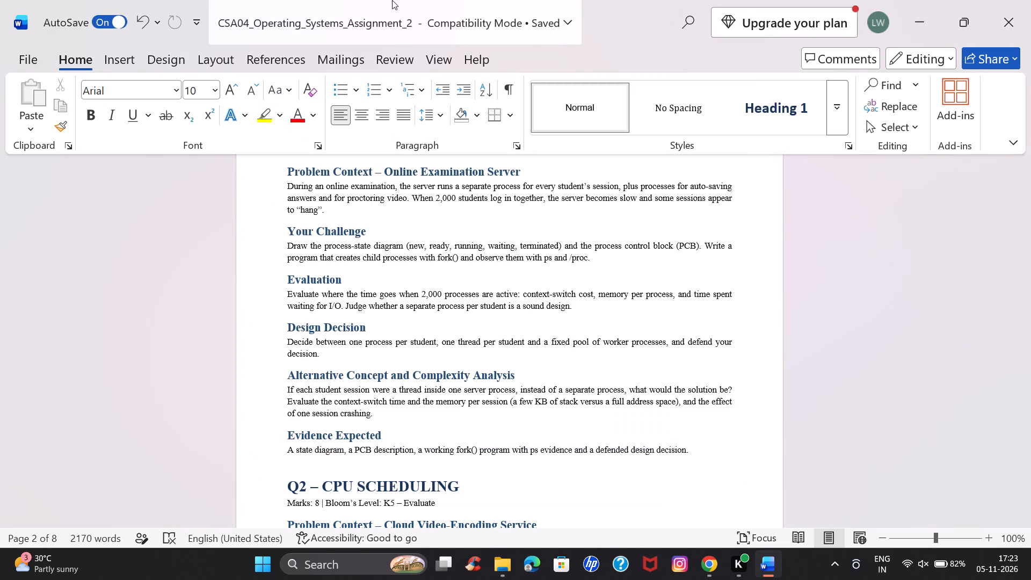
# Set the document's save location to the Documents folder in OneDrive - Personal.
pyautogui.click(392, 0)
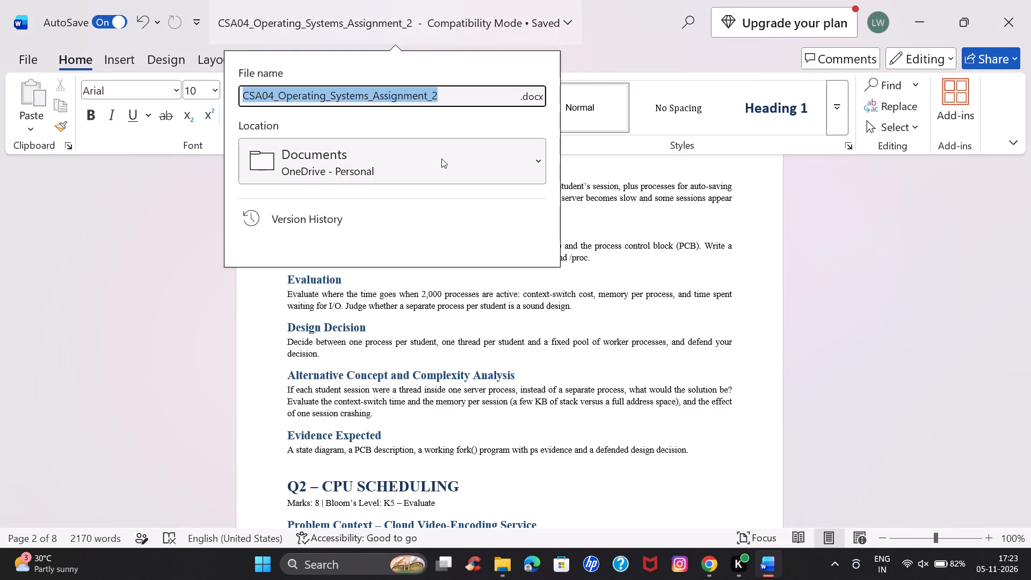
pyautogui.click(520, 166)
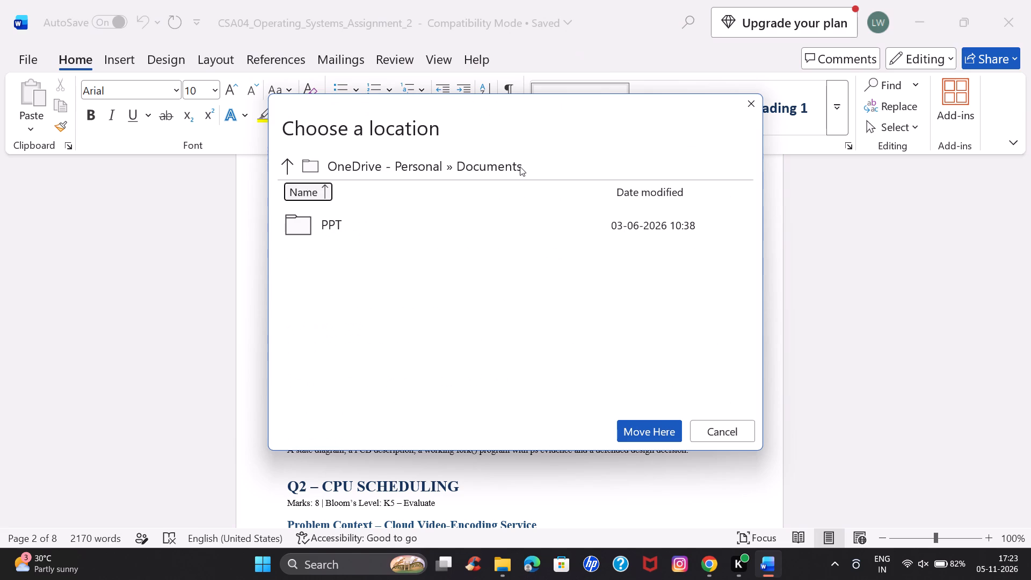
pyautogui.click(317, 187)
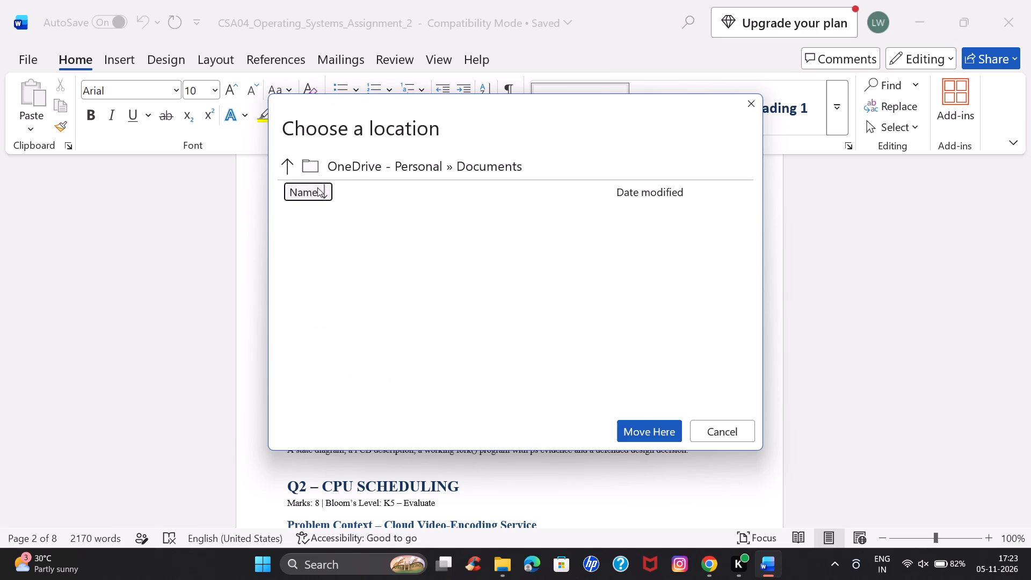
pyautogui.click(336, 186)
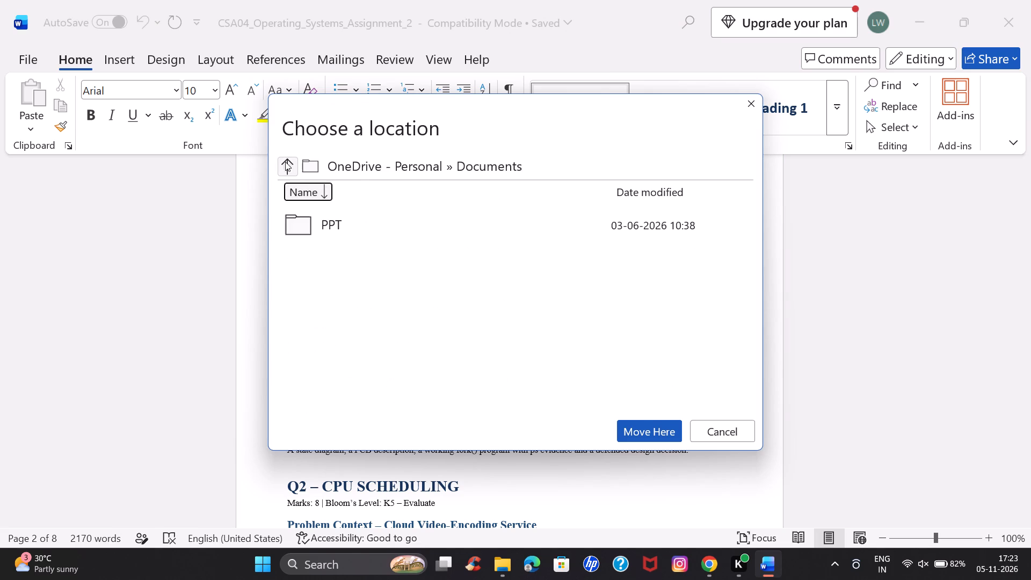
pyautogui.click(282, 162)
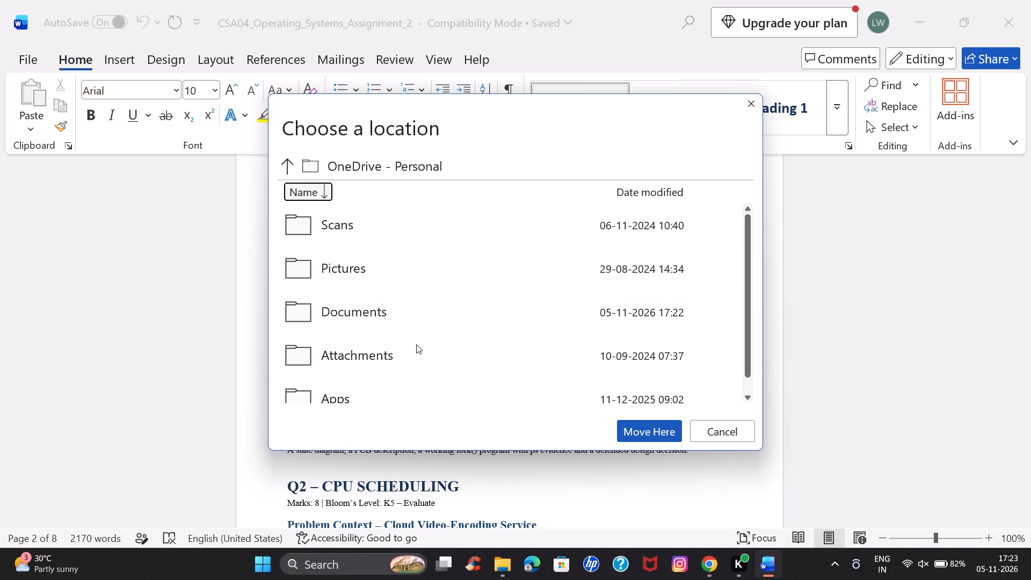
pyautogui.scroll(-3, 417, 350)
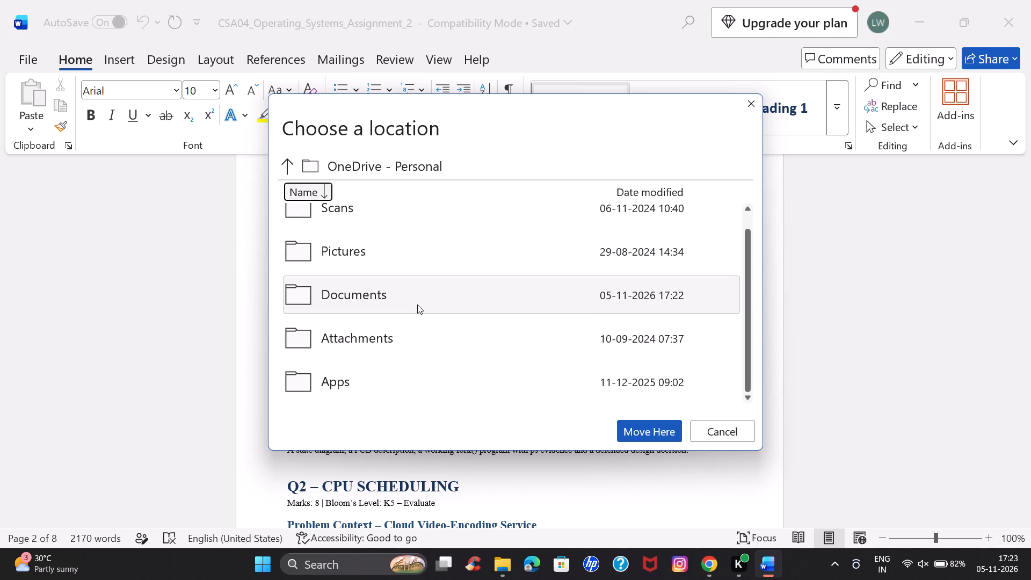
pyautogui.doubleClick(417, 305)
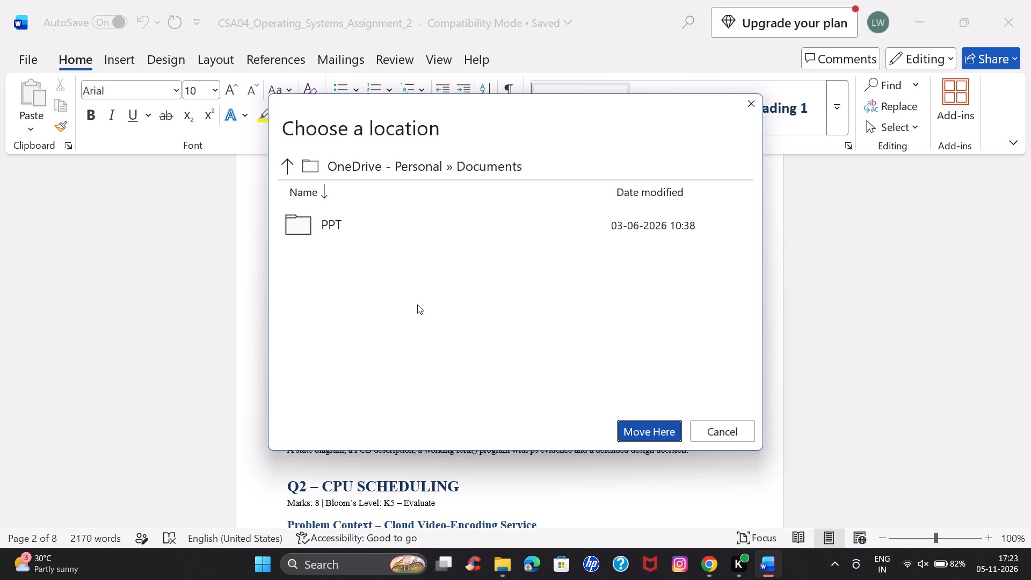
pyautogui.click(643, 433)
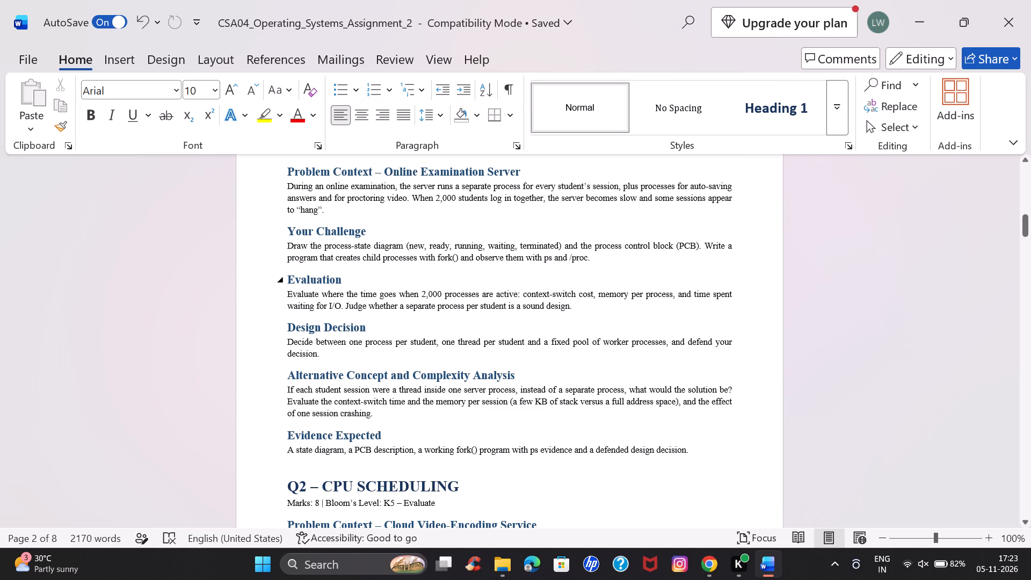
# Switch to File Explorer and check the local Documents folder for the saved assignment file.
pyautogui.moveTo(487, 553); pyautogui.dragTo(446, 569)
pyautogui.click(446, 569)
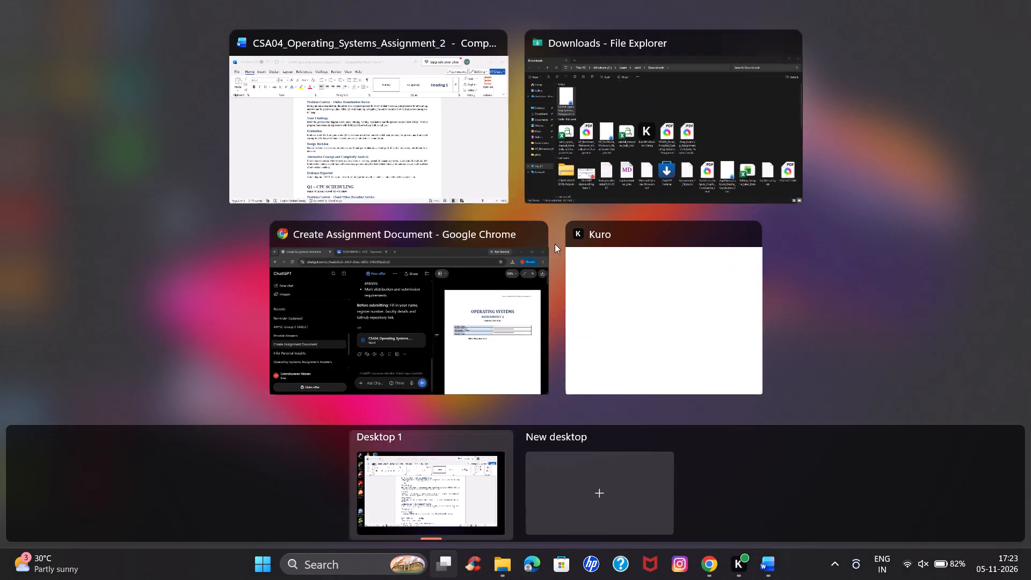
pyautogui.click(646, 79)
pyautogui.click(286, 182)
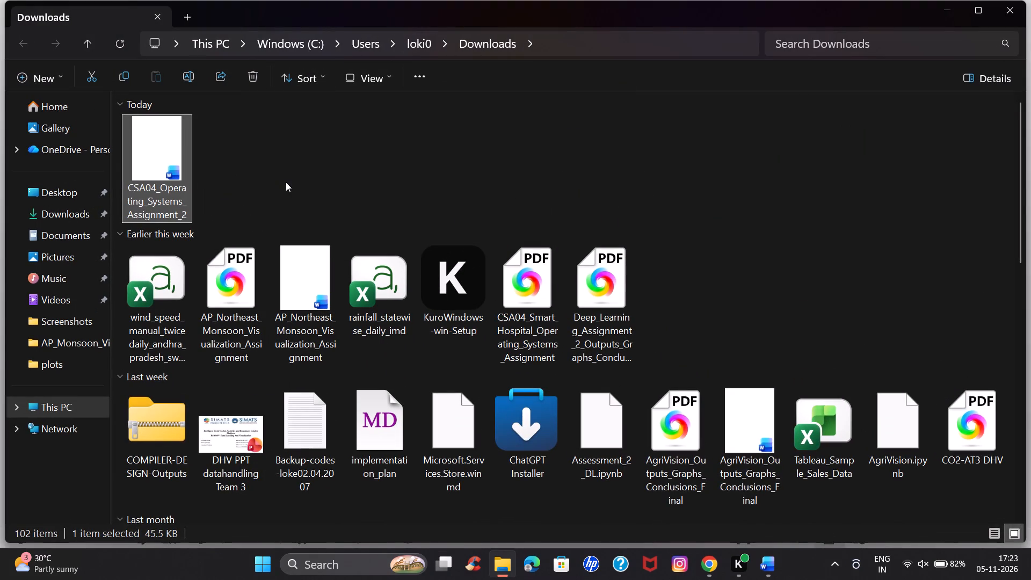
pyautogui.click(69, 233)
pyautogui.click(69, 233)
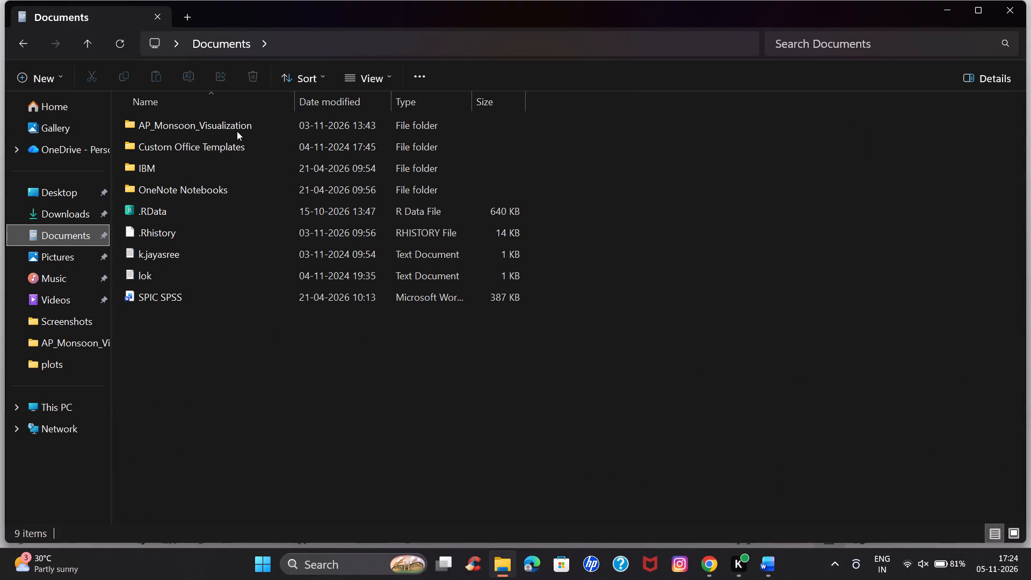
pyautogui.click(241, 356)
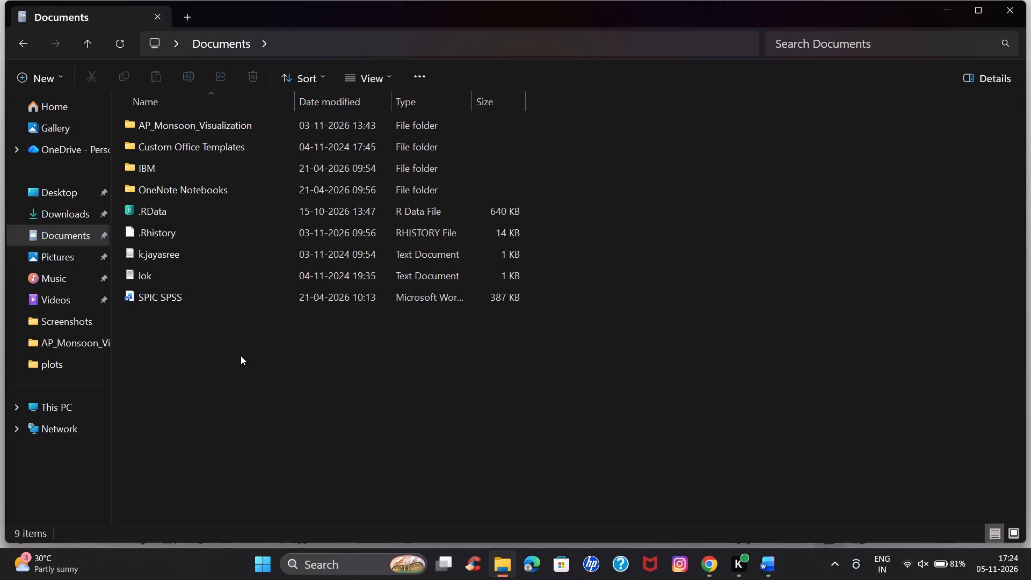
pyautogui.click(52, 229)
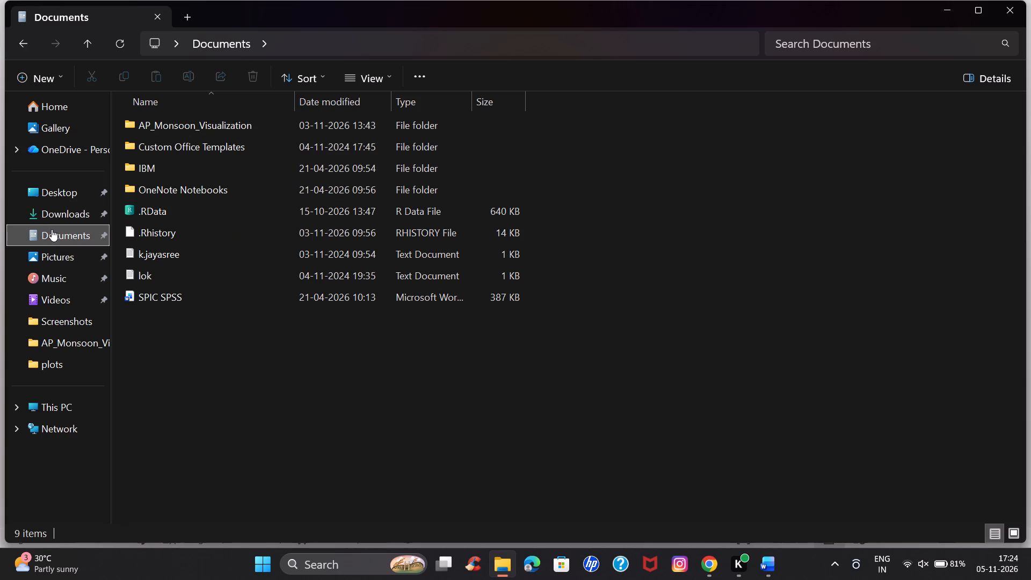
pyautogui.moveTo(504, 318); pyautogui.dragTo(437, 353)
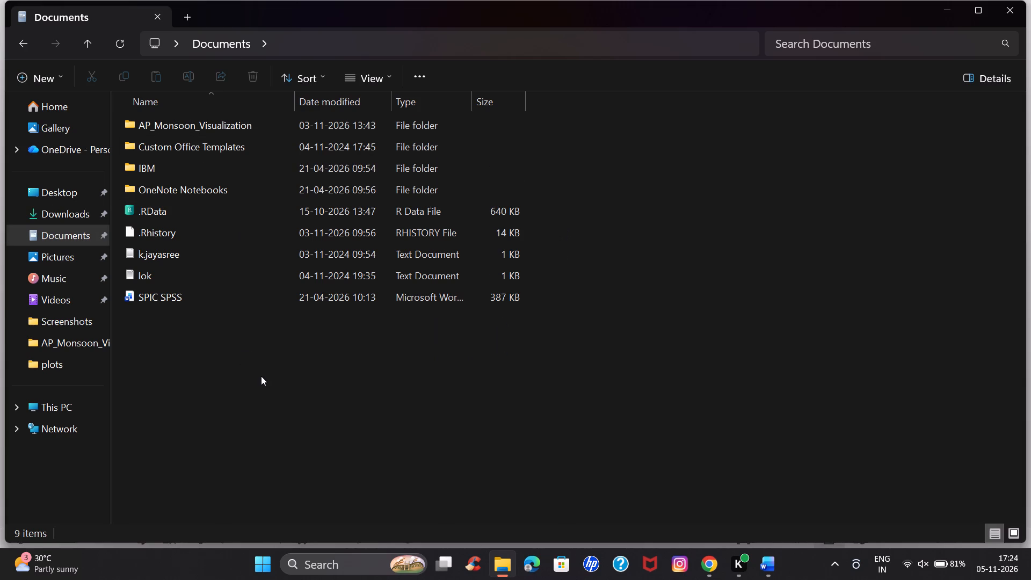
pyautogui.moveTo(261, 376); pyautogui.dragTo(280, 355)
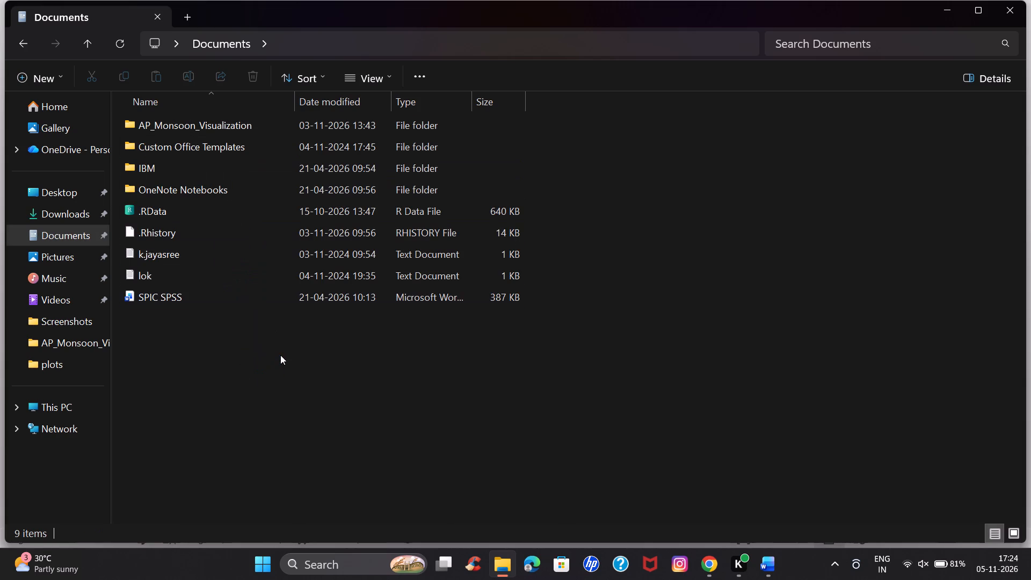
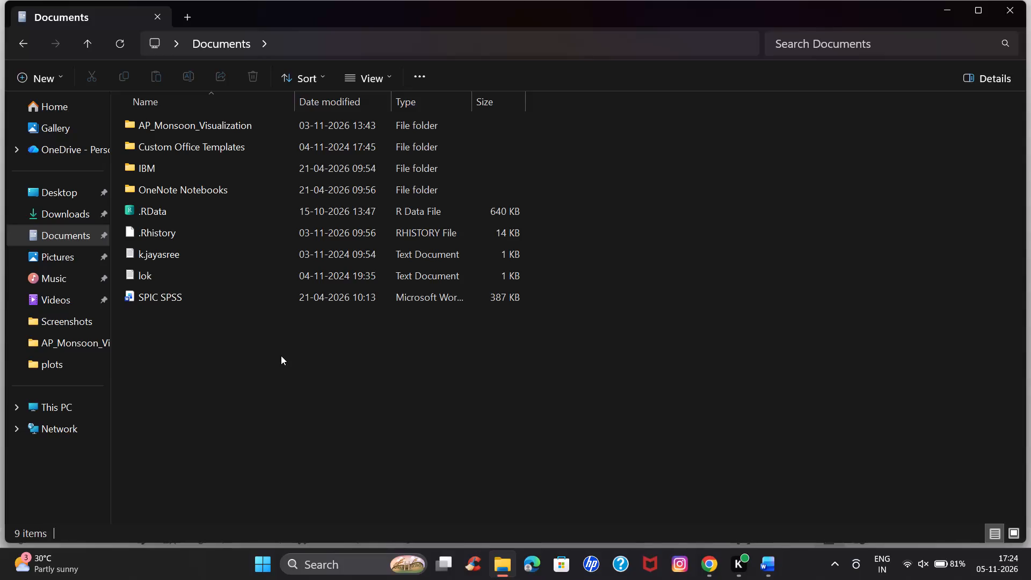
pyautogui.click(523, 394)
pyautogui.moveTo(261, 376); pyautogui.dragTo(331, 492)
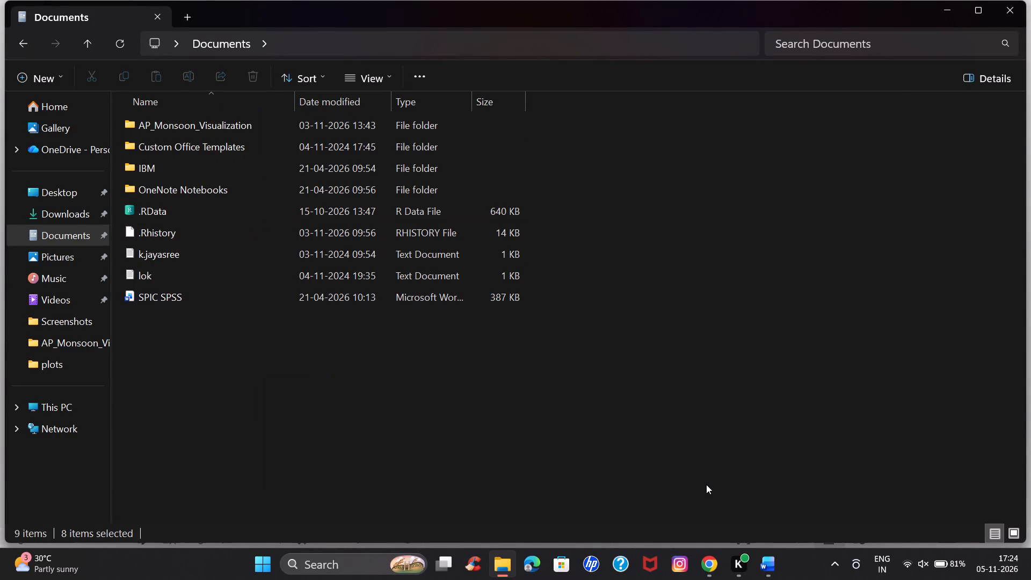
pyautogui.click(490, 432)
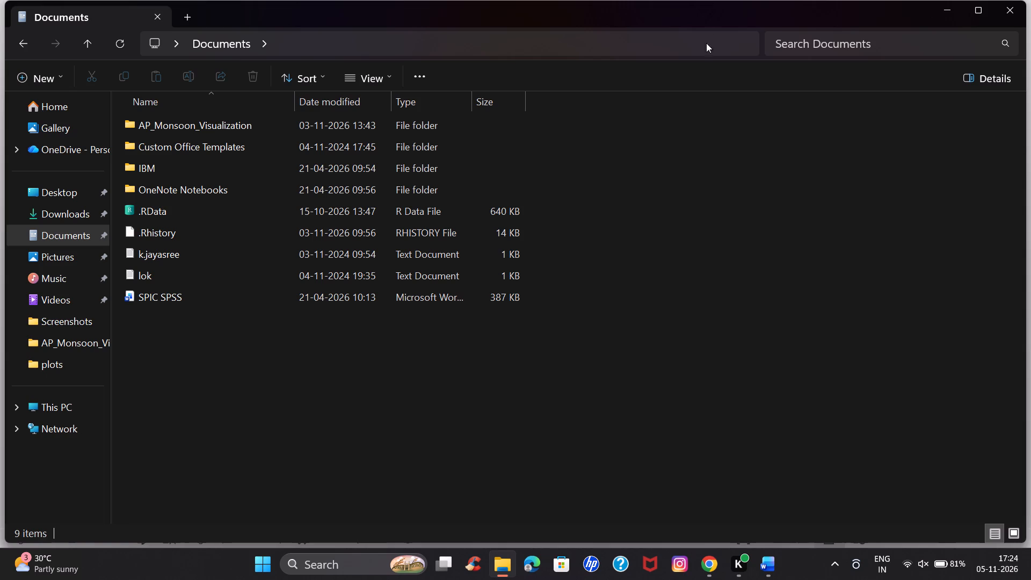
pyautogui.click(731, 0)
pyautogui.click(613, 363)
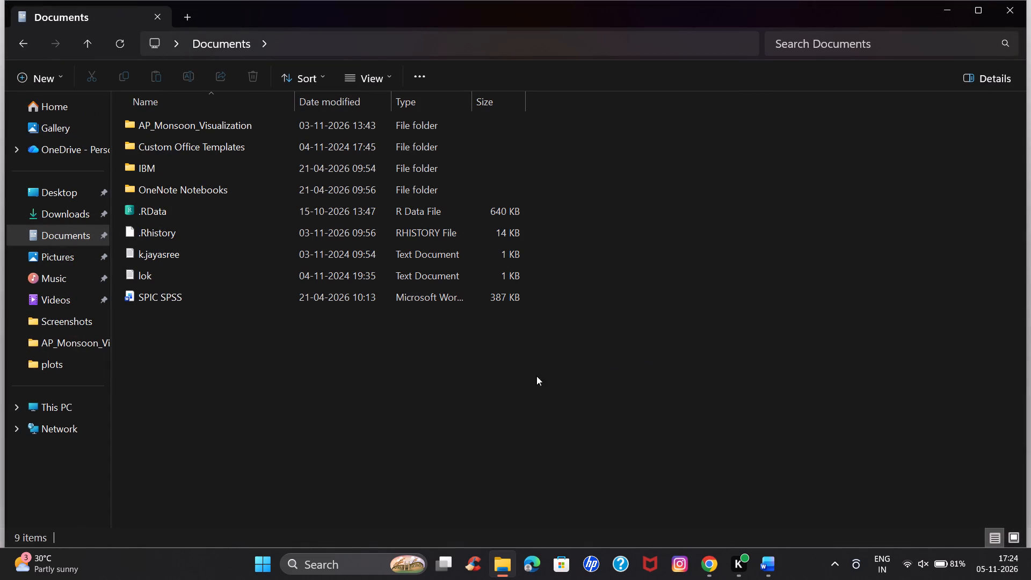
# Check the Pictures folder and recheck the local Documents folder for the saved assignment file.
pyautogui.click(57, 252)
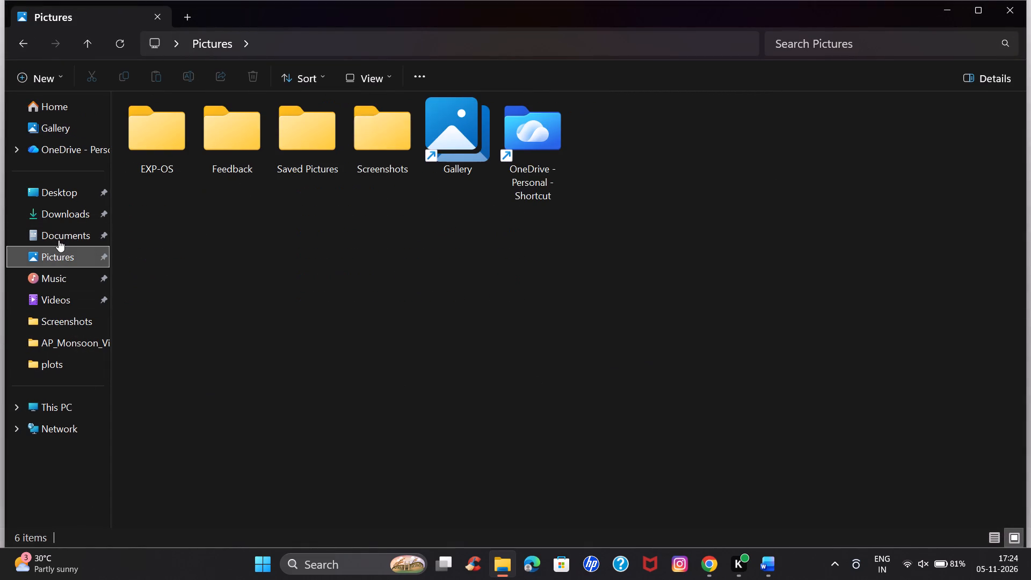
pyautogui.click(60, 233)
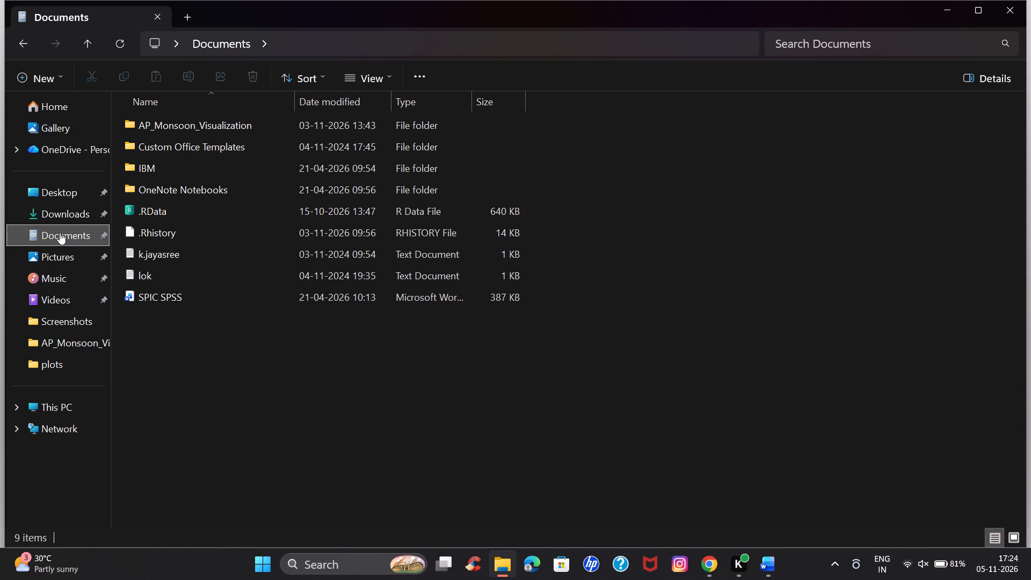
pyautogui.press('+')
pyautogui.press('Return')
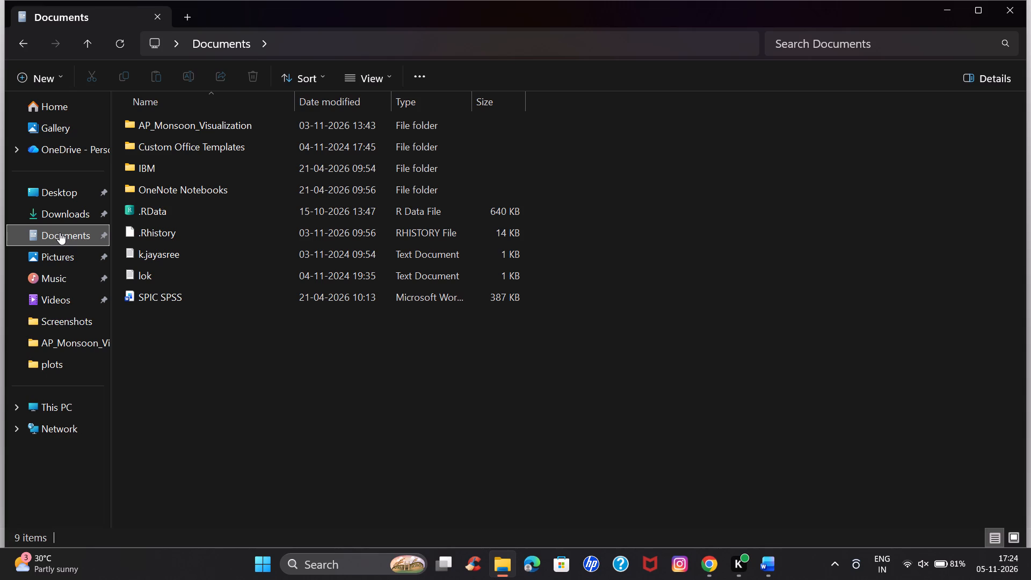
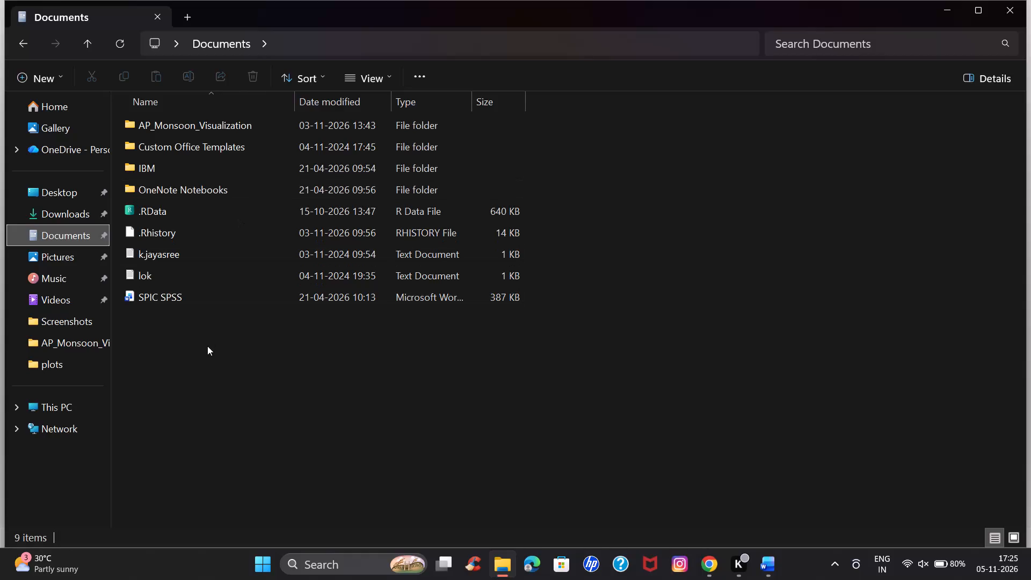
# Check the Downloads folder for the saved Operating Systems assignment file.
pyautogui.click(204, 389)
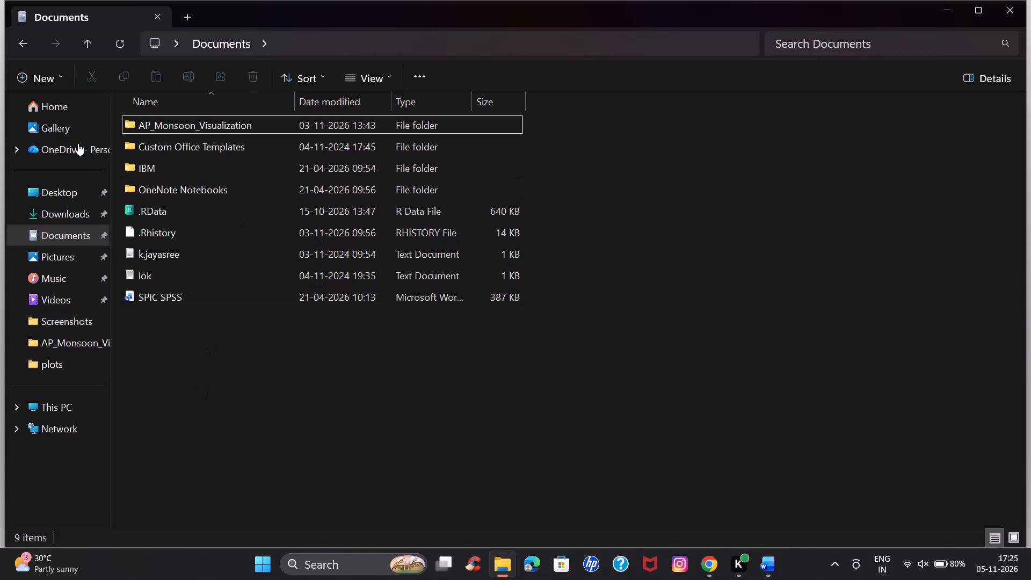
pyautogui.click(44, 205)
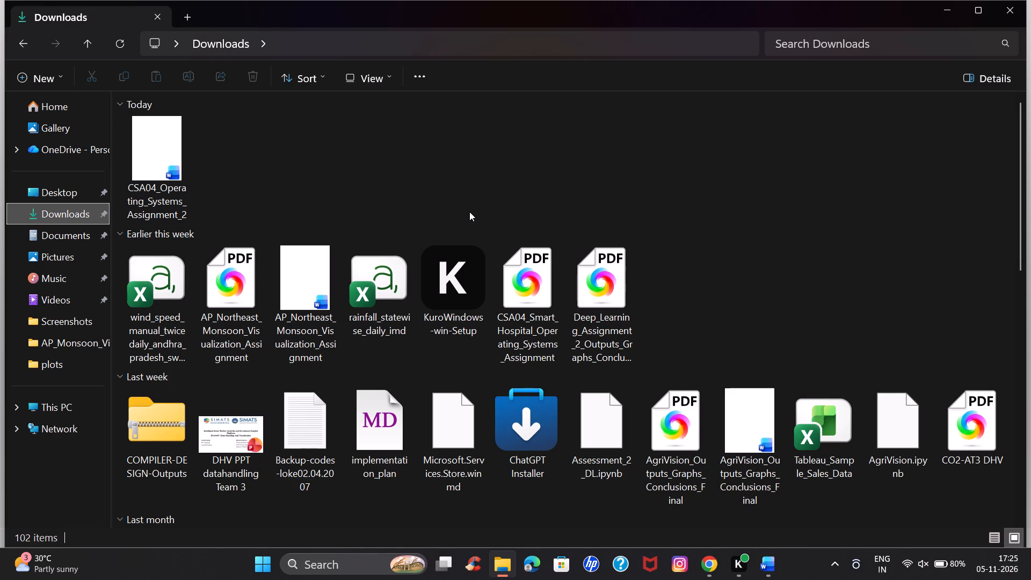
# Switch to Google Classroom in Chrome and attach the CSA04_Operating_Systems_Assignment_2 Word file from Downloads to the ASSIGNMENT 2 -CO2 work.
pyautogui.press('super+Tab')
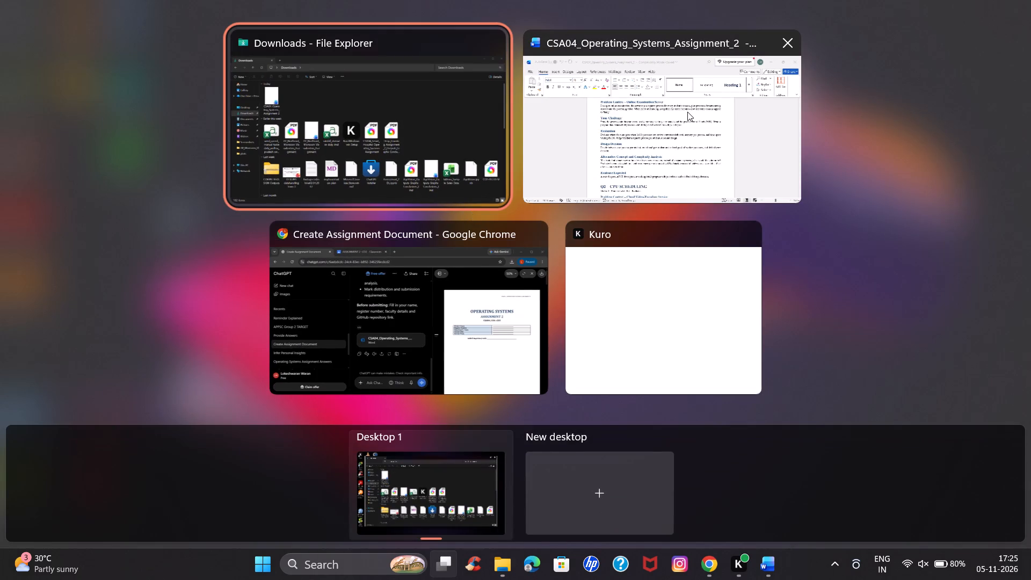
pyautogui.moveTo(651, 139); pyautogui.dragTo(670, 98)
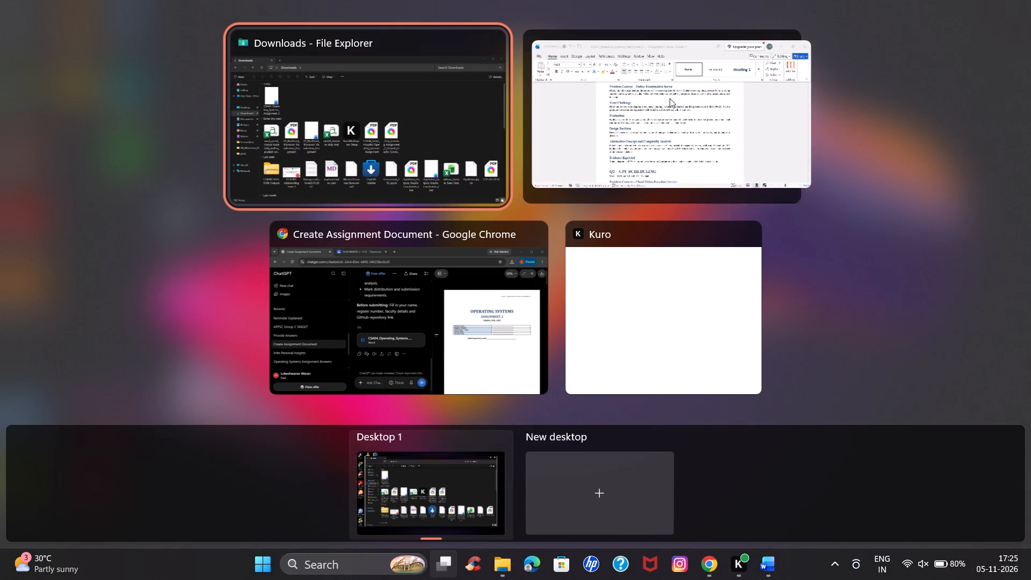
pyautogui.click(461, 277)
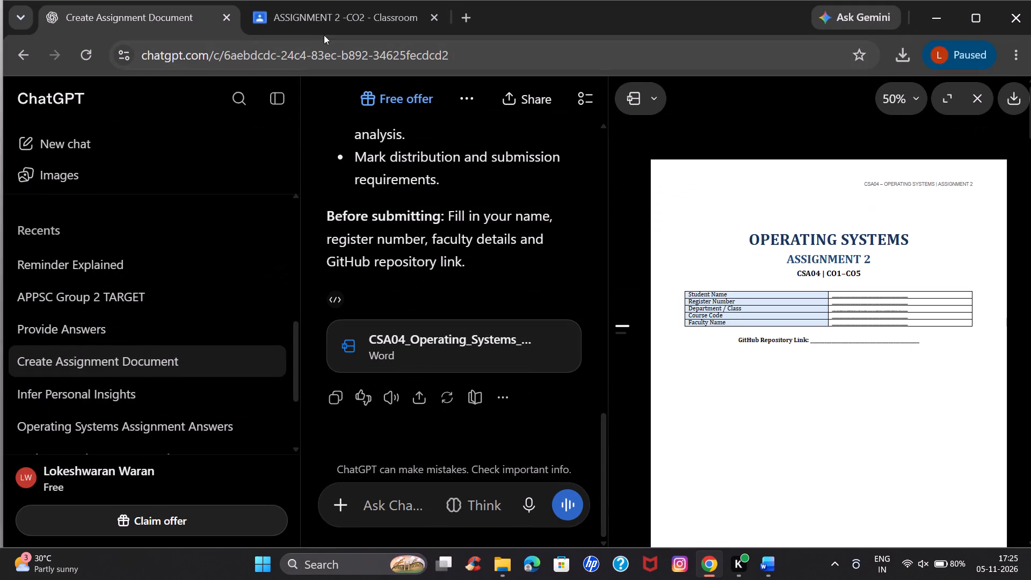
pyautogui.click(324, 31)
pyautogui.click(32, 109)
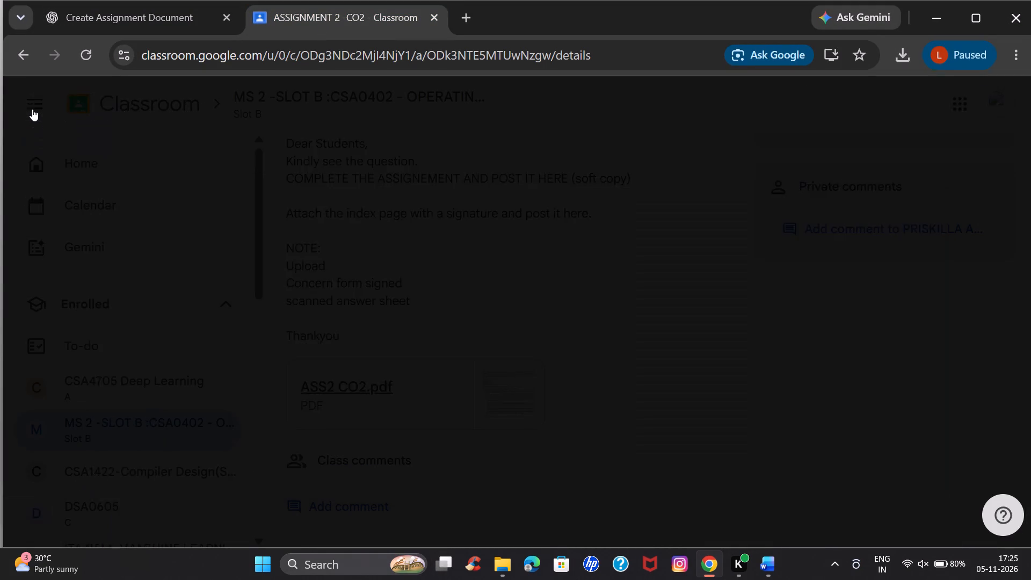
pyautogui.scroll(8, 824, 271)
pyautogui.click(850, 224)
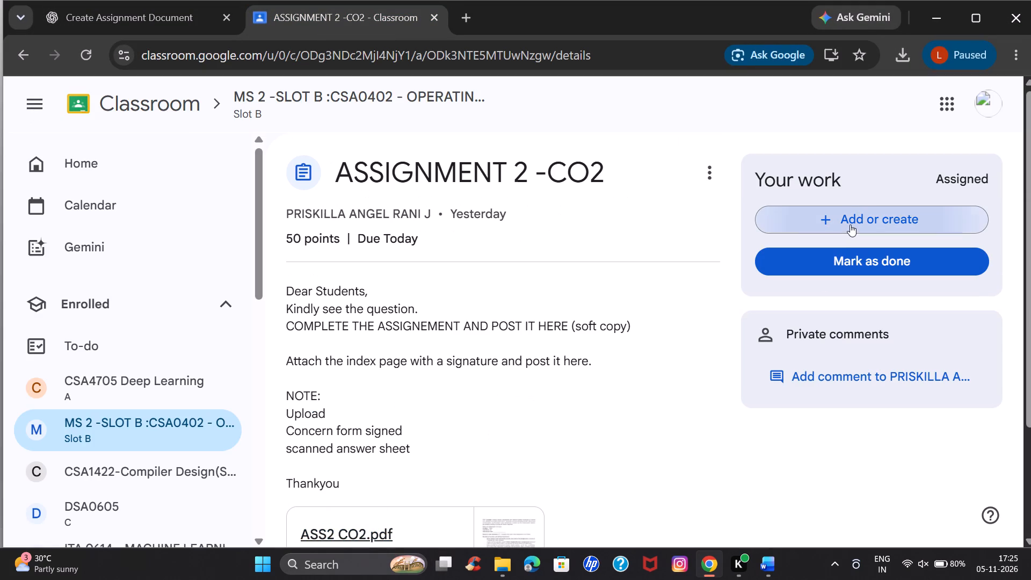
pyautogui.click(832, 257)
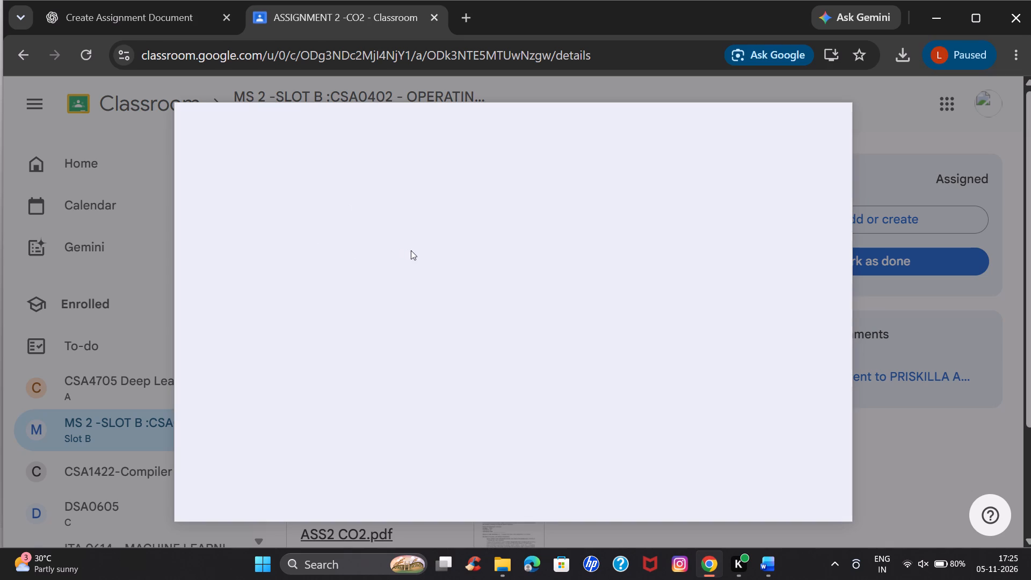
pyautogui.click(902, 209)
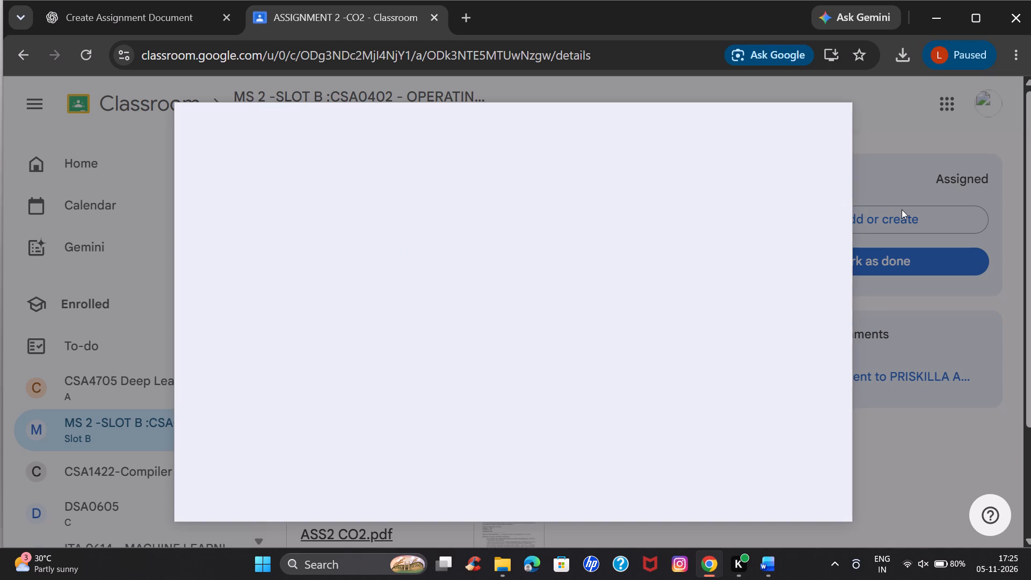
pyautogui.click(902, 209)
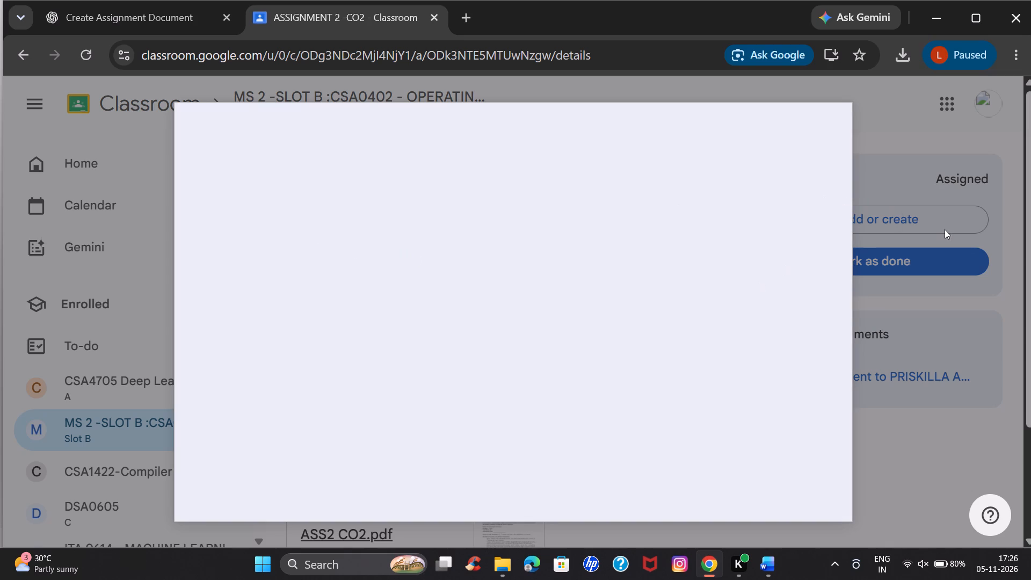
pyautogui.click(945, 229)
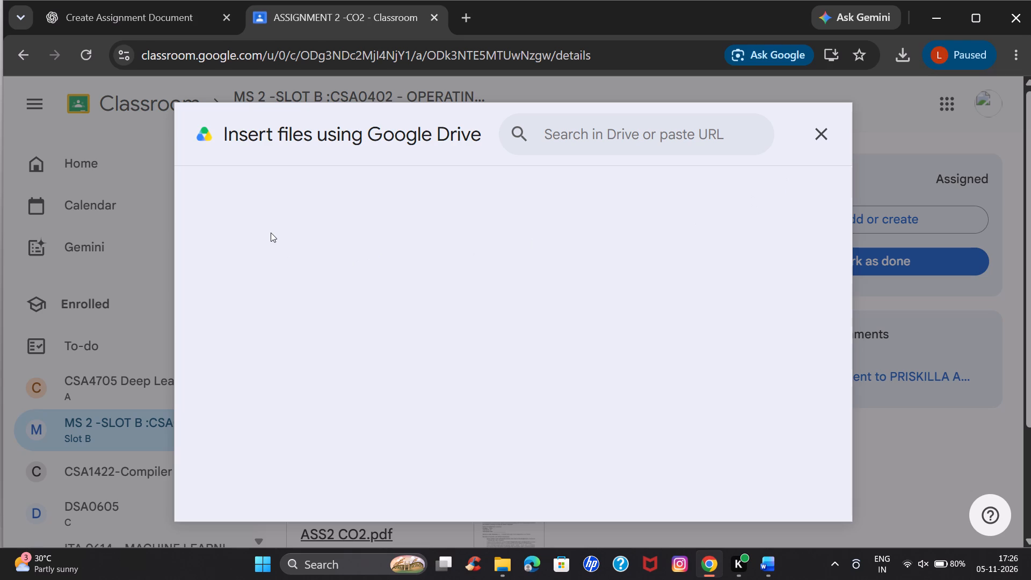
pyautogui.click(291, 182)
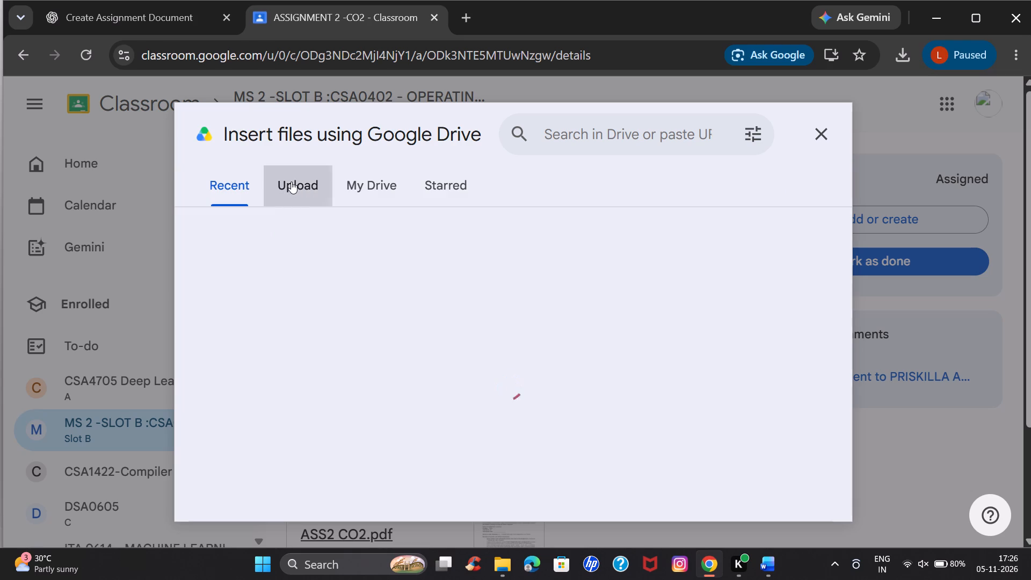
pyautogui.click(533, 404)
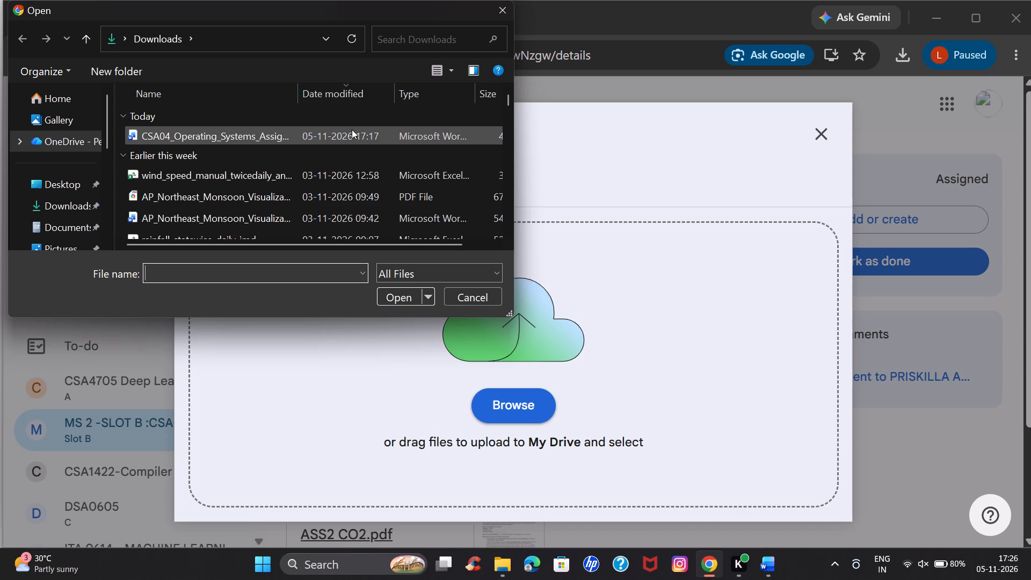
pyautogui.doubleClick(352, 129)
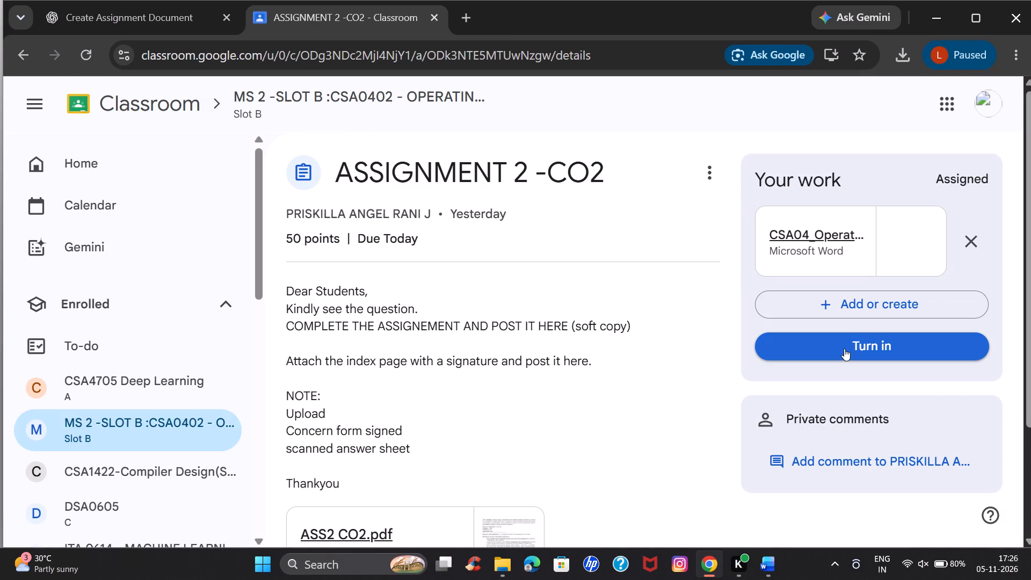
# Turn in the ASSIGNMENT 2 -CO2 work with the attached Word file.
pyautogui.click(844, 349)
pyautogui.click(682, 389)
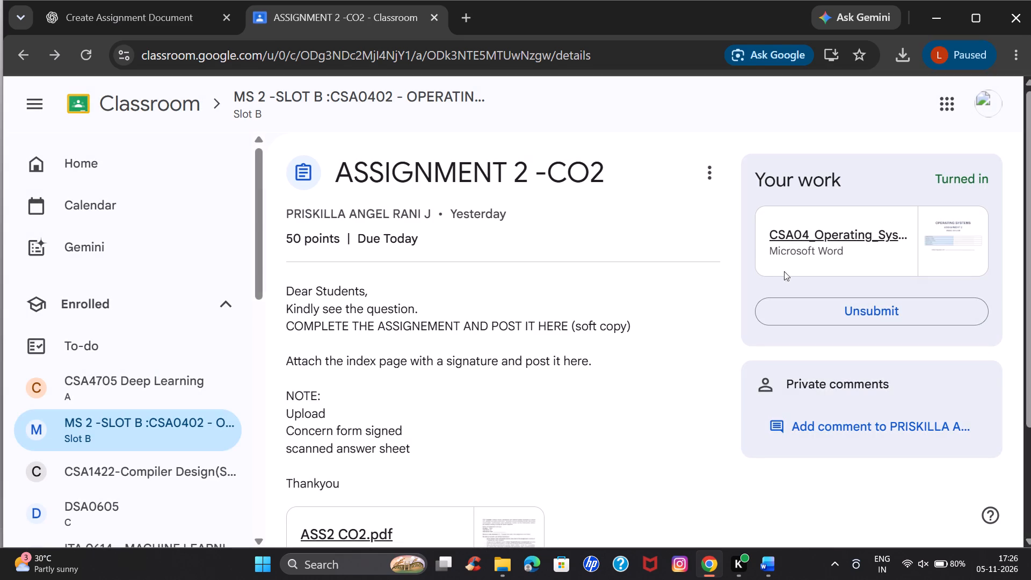
# Open the turned-in Word file and examine its cover page and question pages, then close the preview.
pyautogui.click(813, 252)
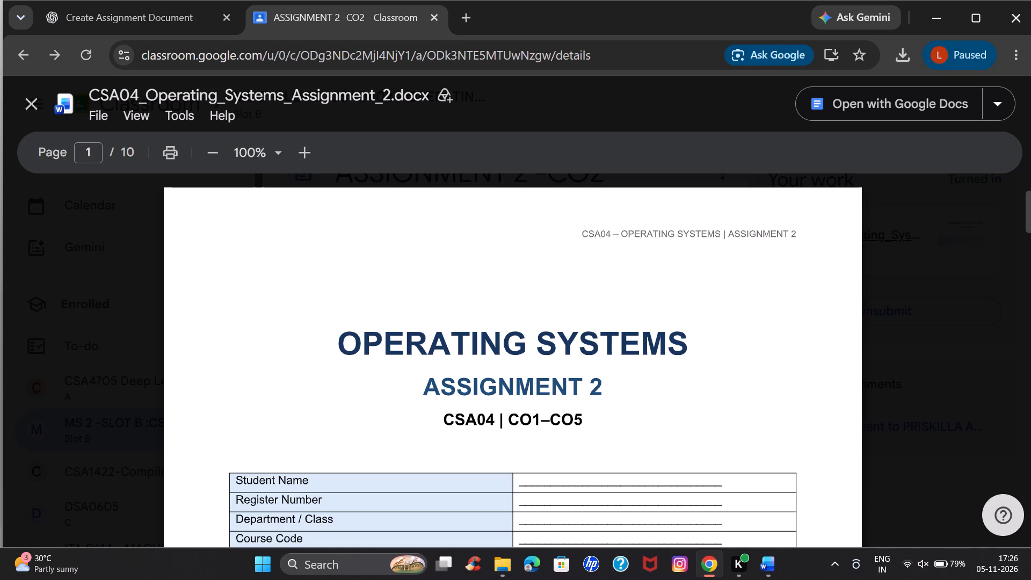
pyautogui.scroll(-12, 377, 361)
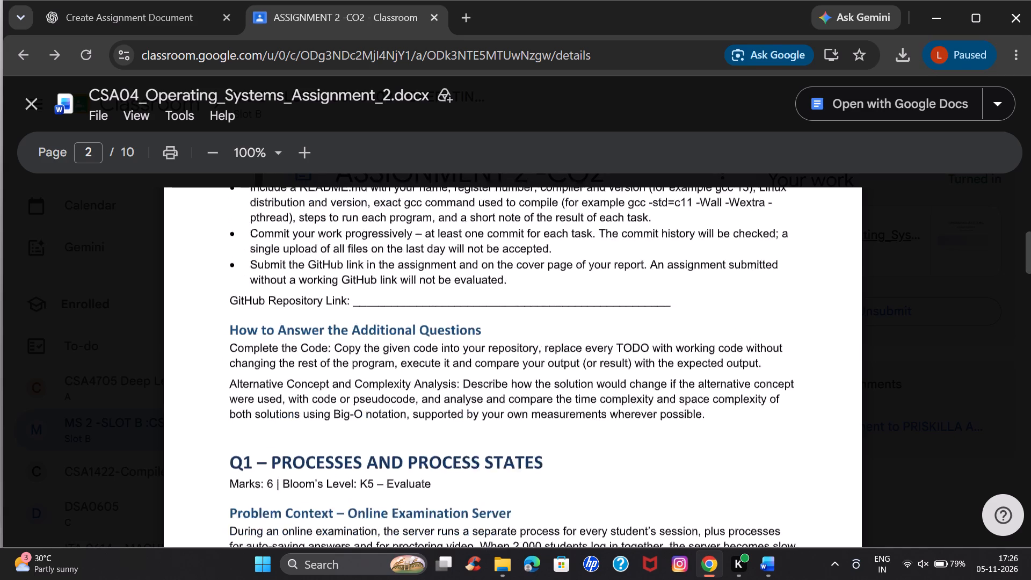
pyautogui.scroll(1, 377, 361)
pyautogui.scroll(-5, 377, 361)
pyautogui.scroll(6, 377, 361)
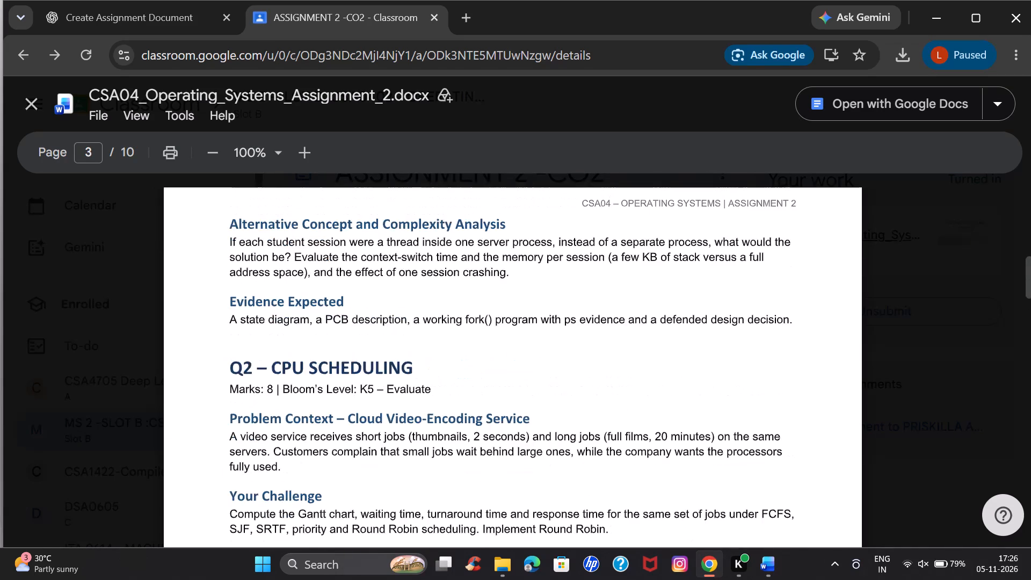
pyautogui.scroll(8, 377, 361)
pyautogui.click(26, 99)
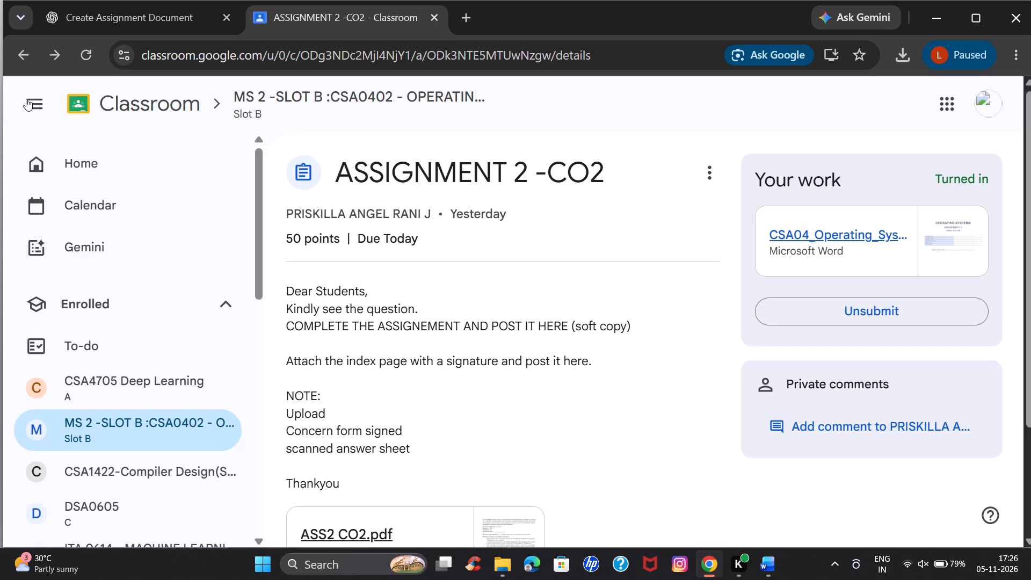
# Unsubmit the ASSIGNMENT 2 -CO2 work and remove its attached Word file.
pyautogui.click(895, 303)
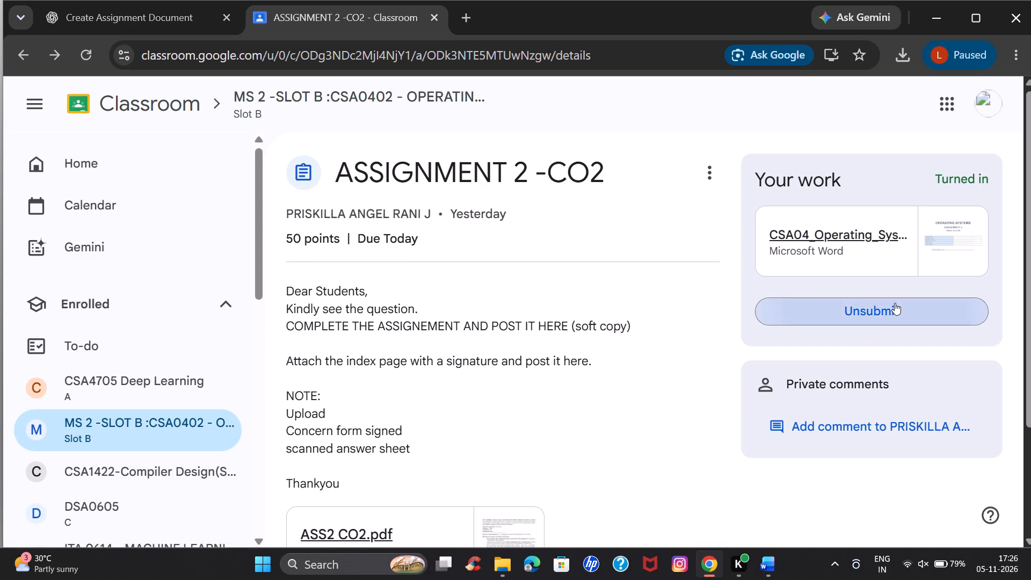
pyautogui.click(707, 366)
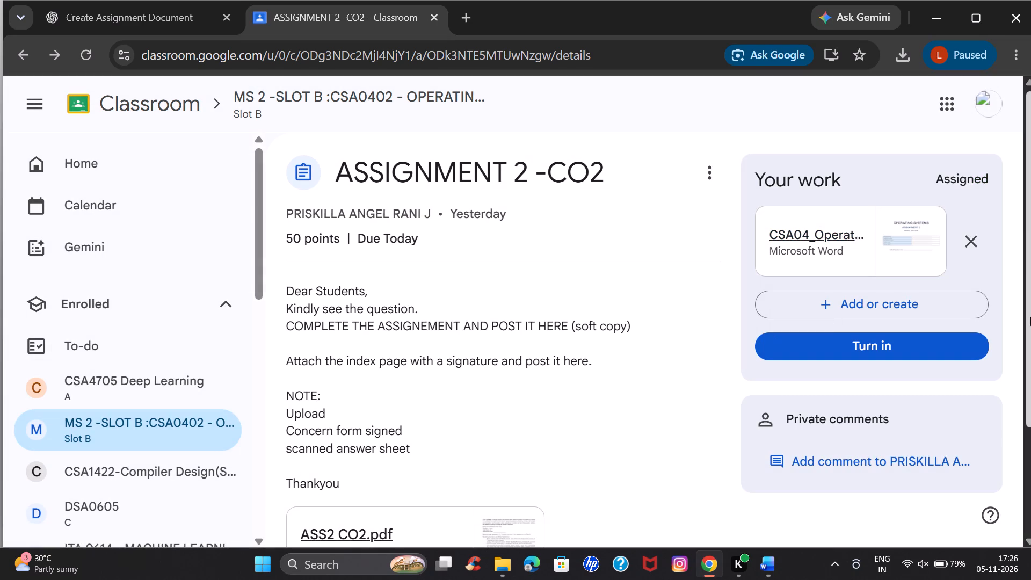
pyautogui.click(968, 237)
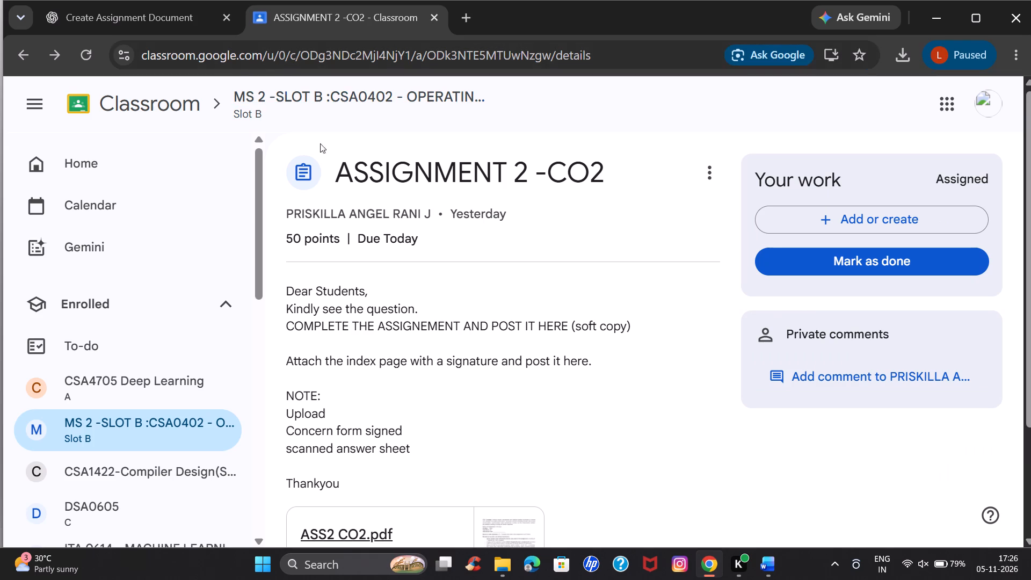
# Switch to File Explorer and delete CSA04_Operating_Systems_Assignment_2 from the Downloads folder.
pyautogui.press('super+Tab')
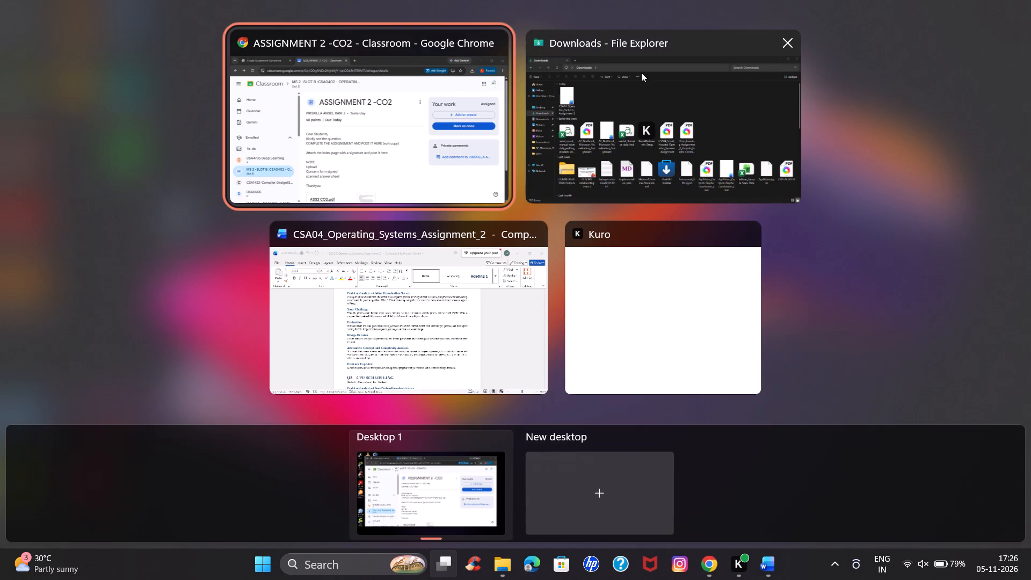
pyautogui.click(641, 73)
pyautogui.moveTo(235, 125); pyautogui.dragTo(194, 137)
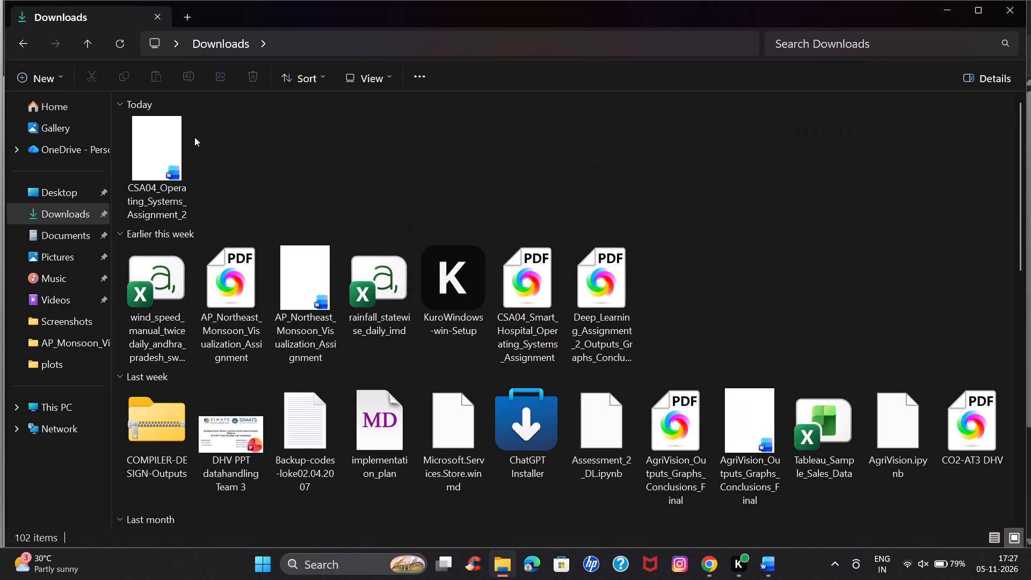
pyautogui.click(162, 152)
pyautogui.click(246, 77)
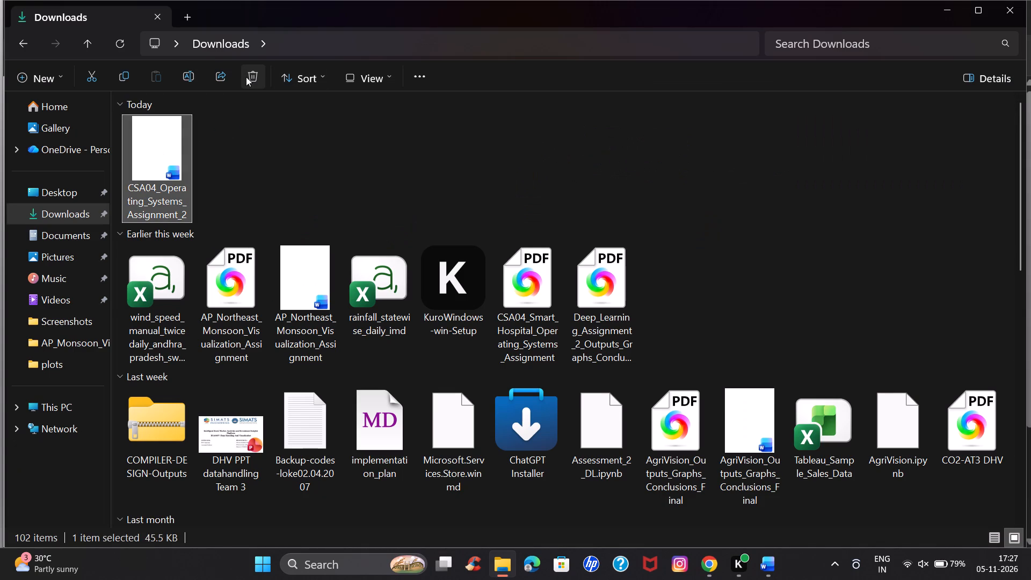
# Check the Pictures, Documents, Downloads and Desktop folders for the edited assignment file.
pyautogui.click(56, 256)
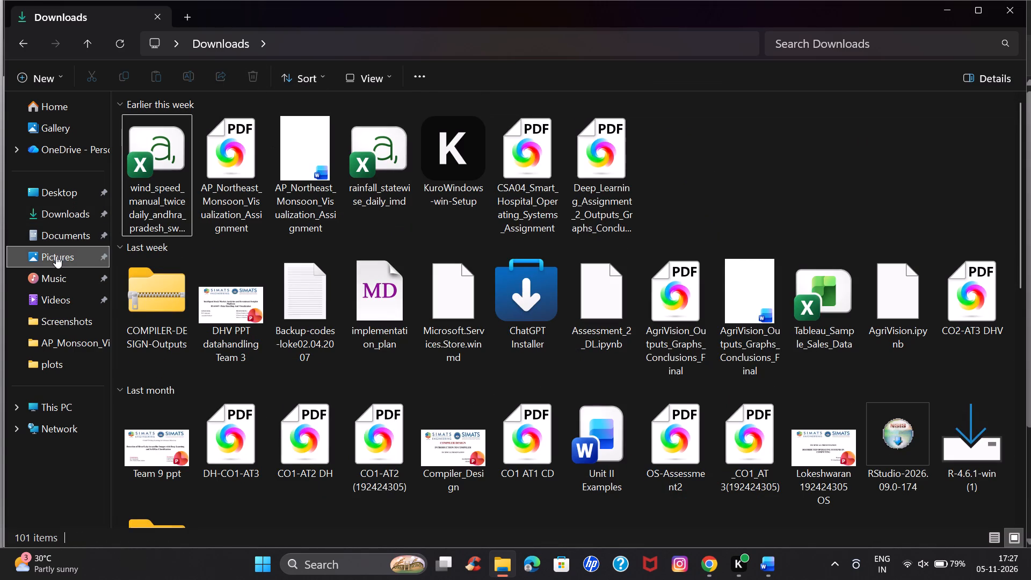
pyautogui.click(69, 232)
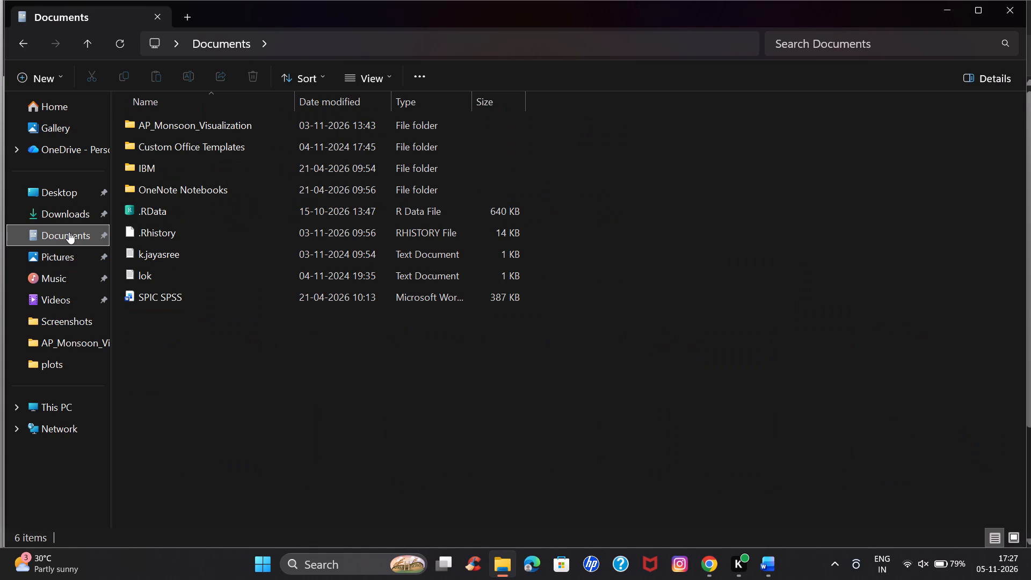
pyautogui.click(81, 209)
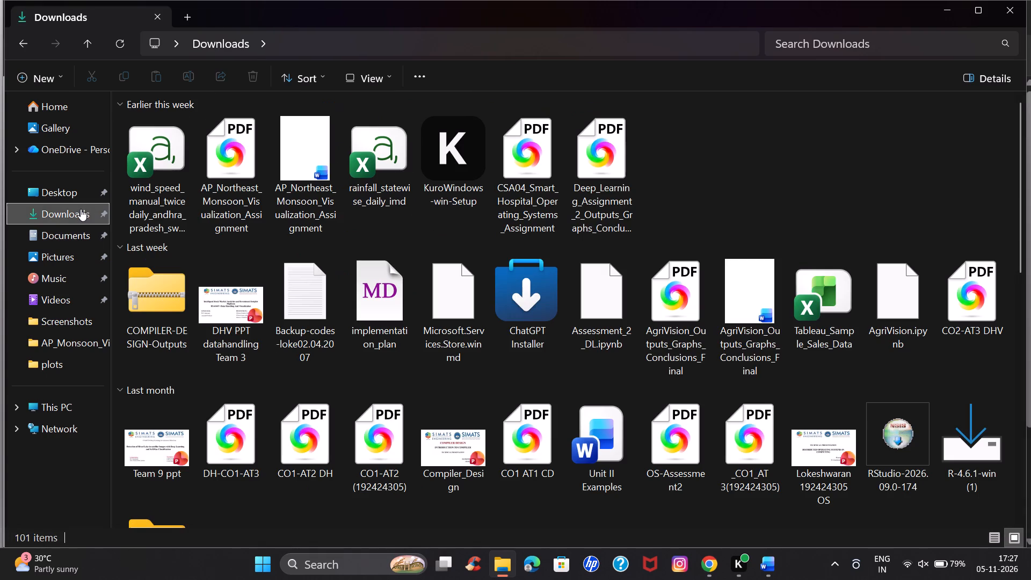
pyautogui.click(79, 190)
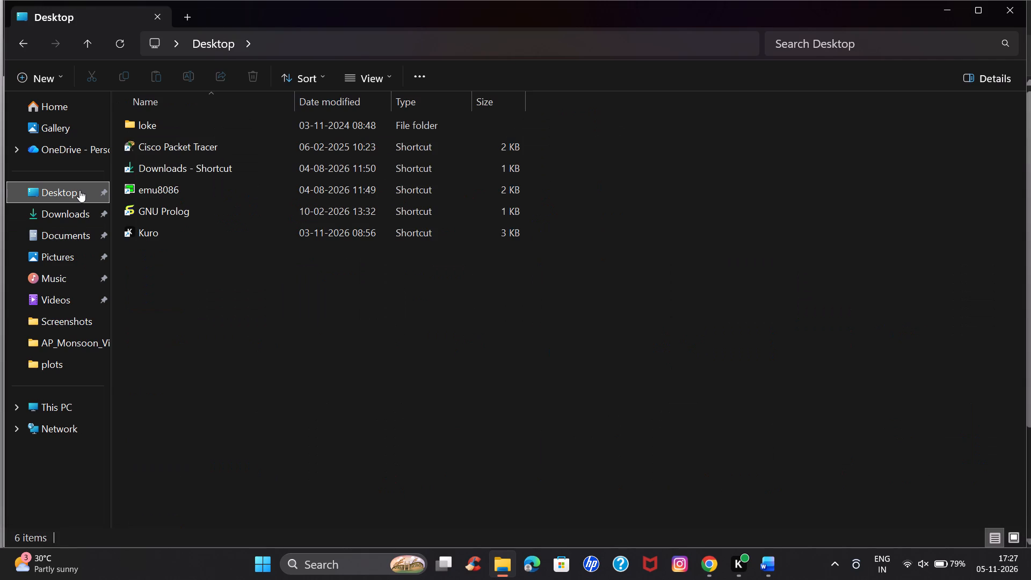
# Switch to Word and check the assignment document's save location and version history, then close the history.
pyautogui.press('super+Tab')
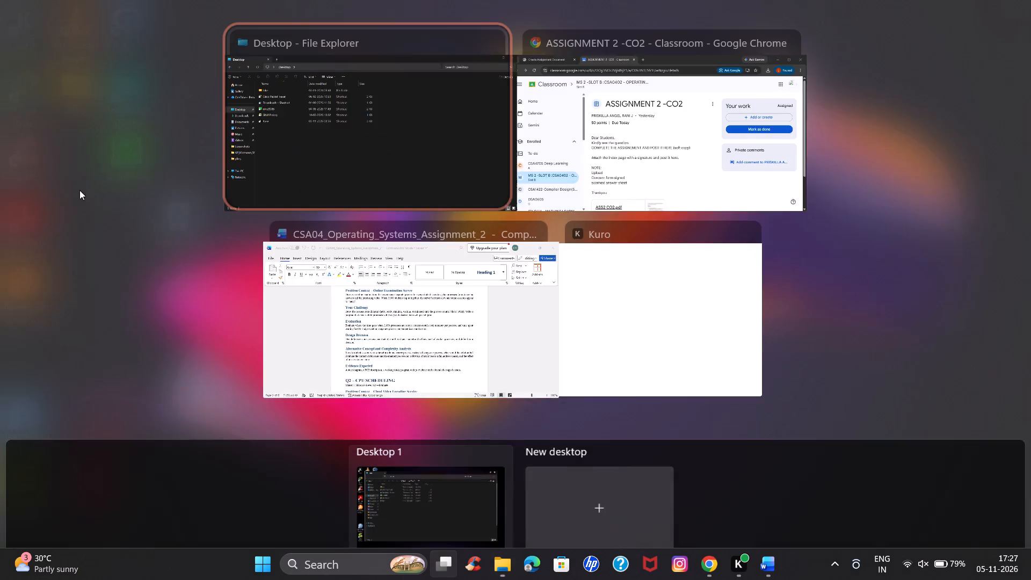
pyautogui.click(410, 335)
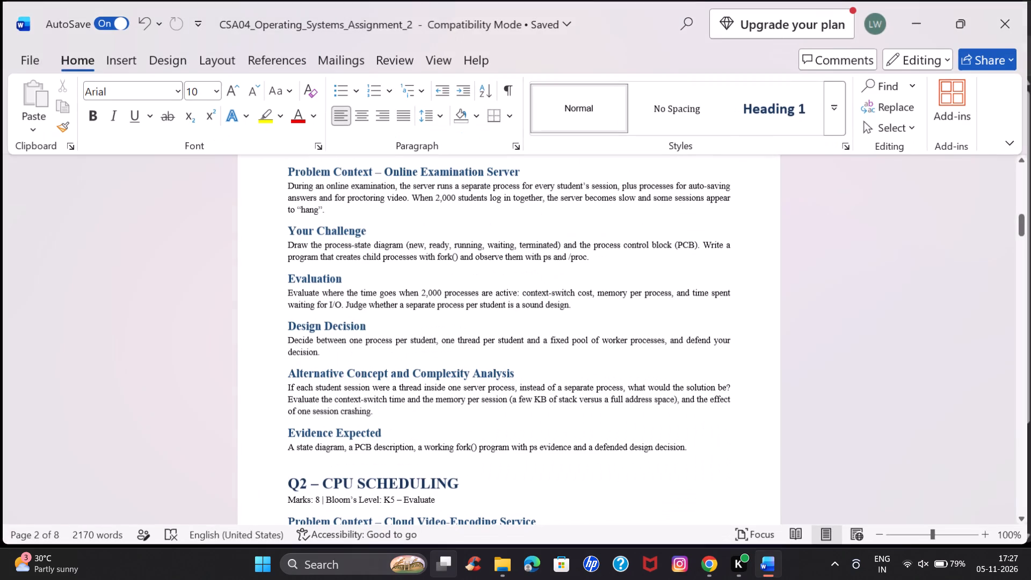
pyautogui.click(377, 12)
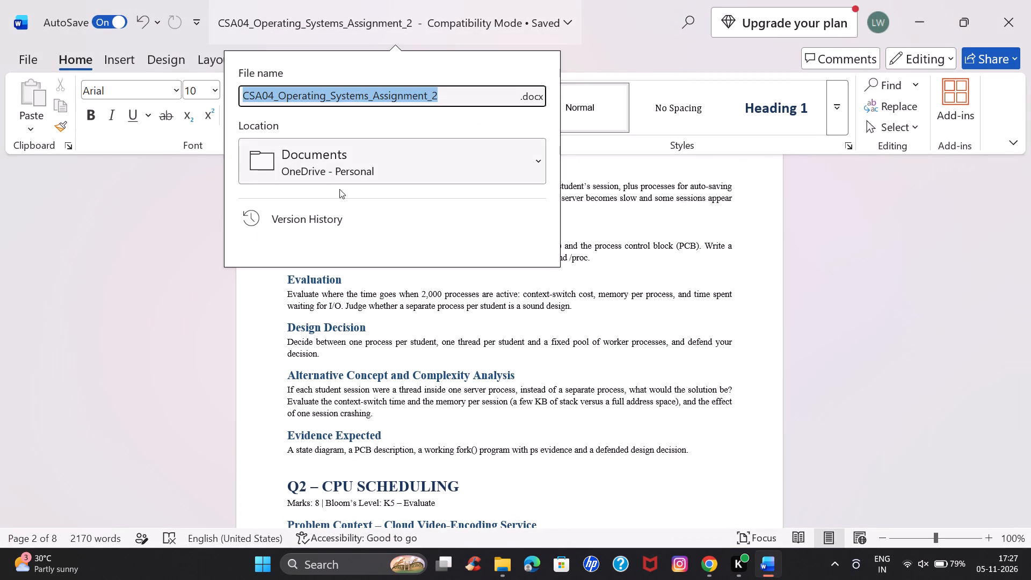
pyautogui.click(324, 222)
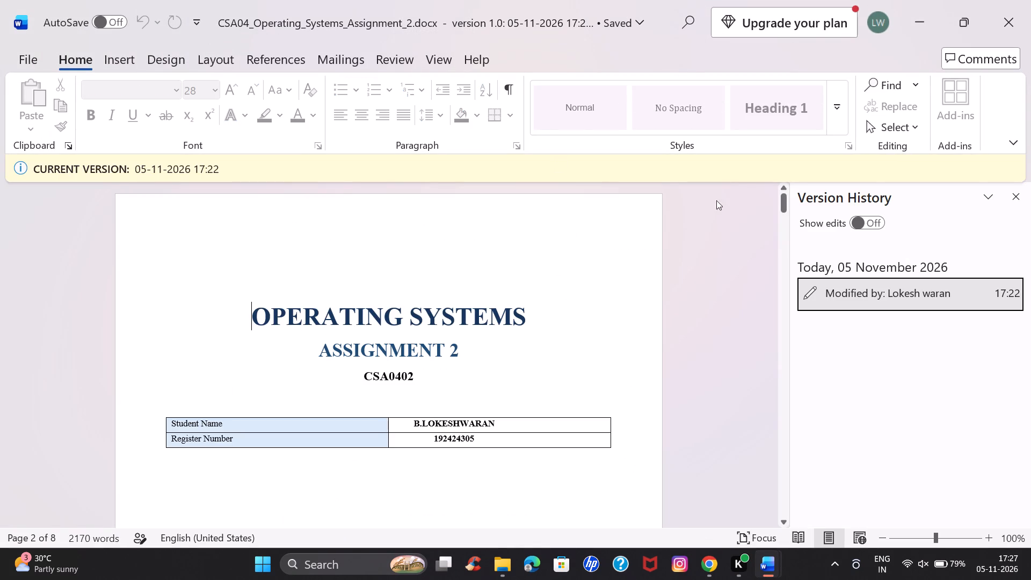
pyautogui.scroll(-7, 579, 347)
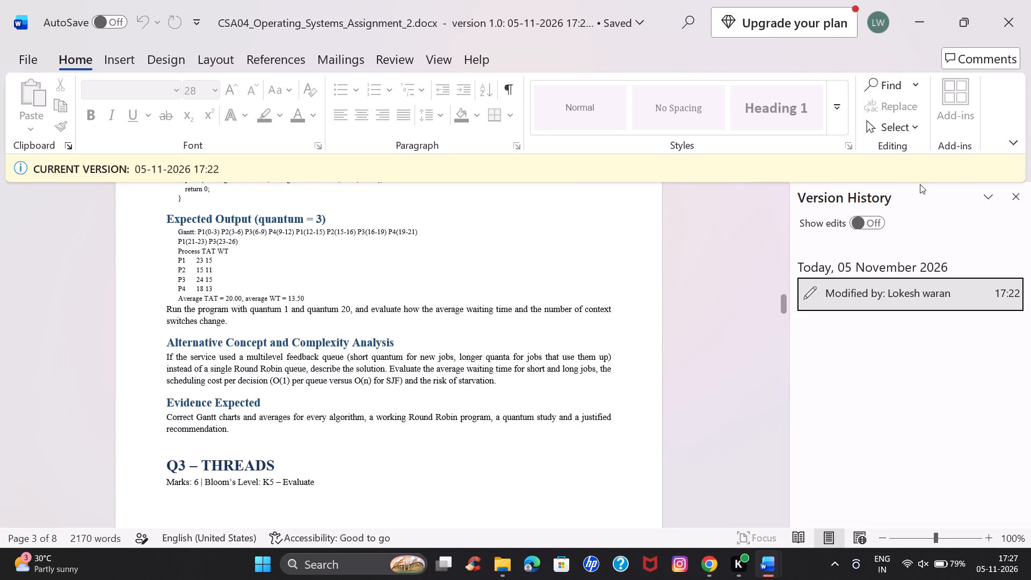
pyautogui.click(1017, 200)
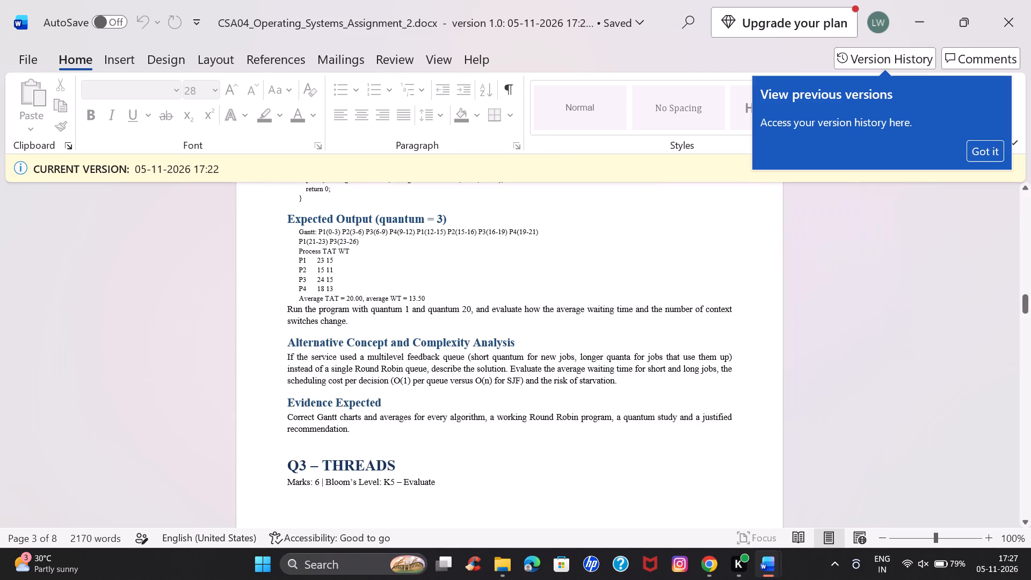
# Dismiss the version history tip and check the save location of the assignment version currently shown.
pyautogui.click(926, 333)
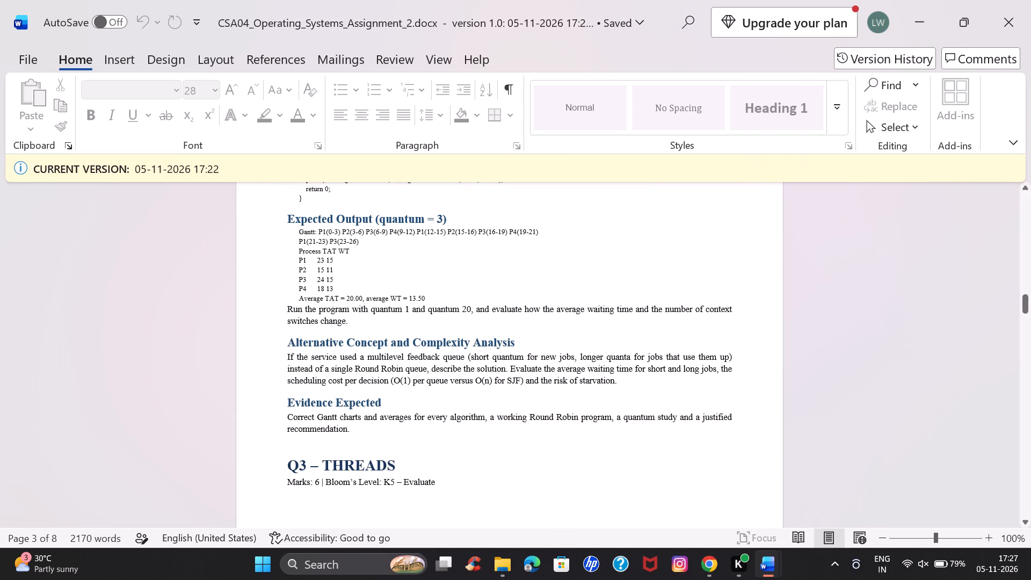
pyautogui.click(379, 18)
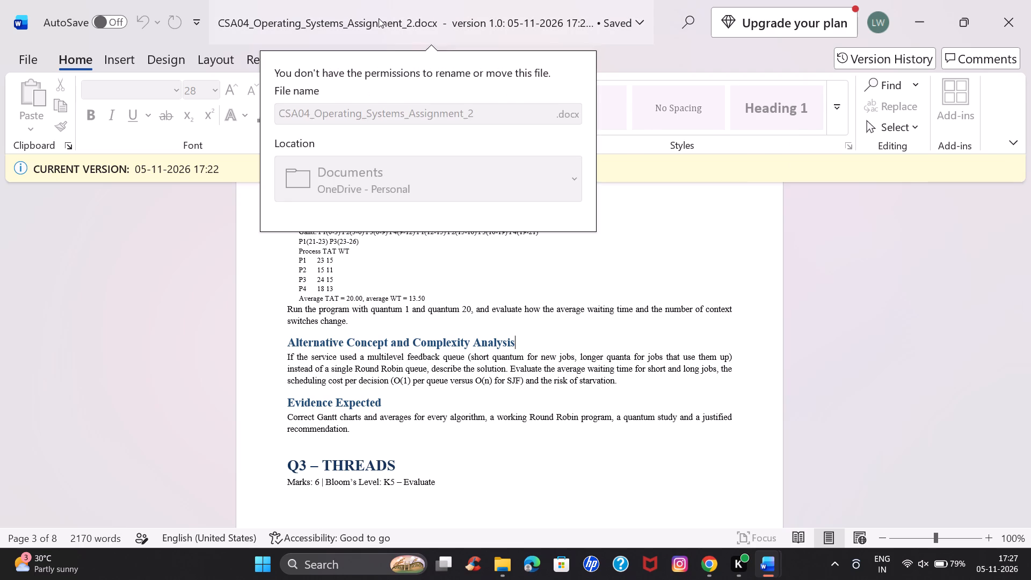
pyautogui.click(480, 177)
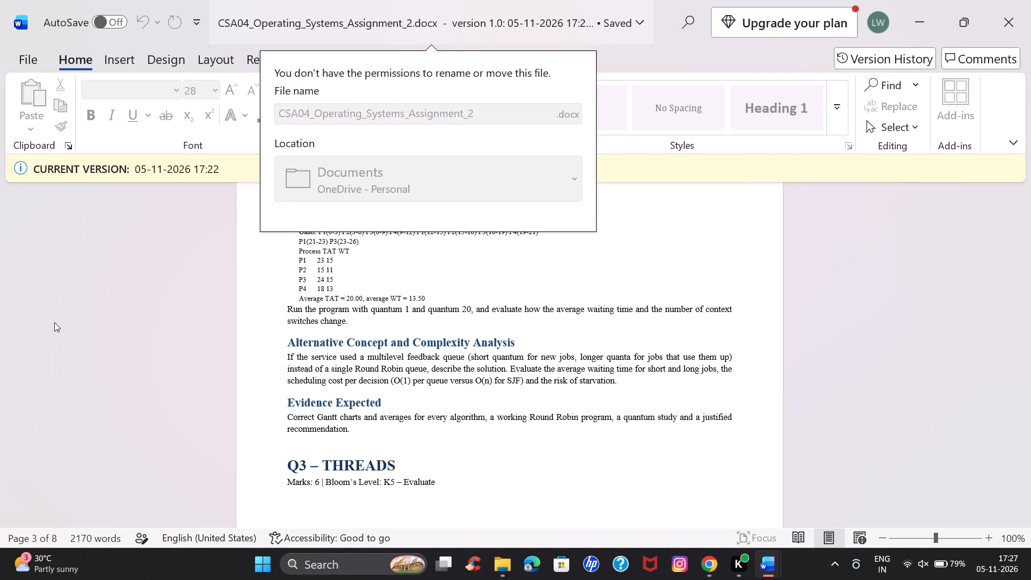
pyautogui.click(54, 322)
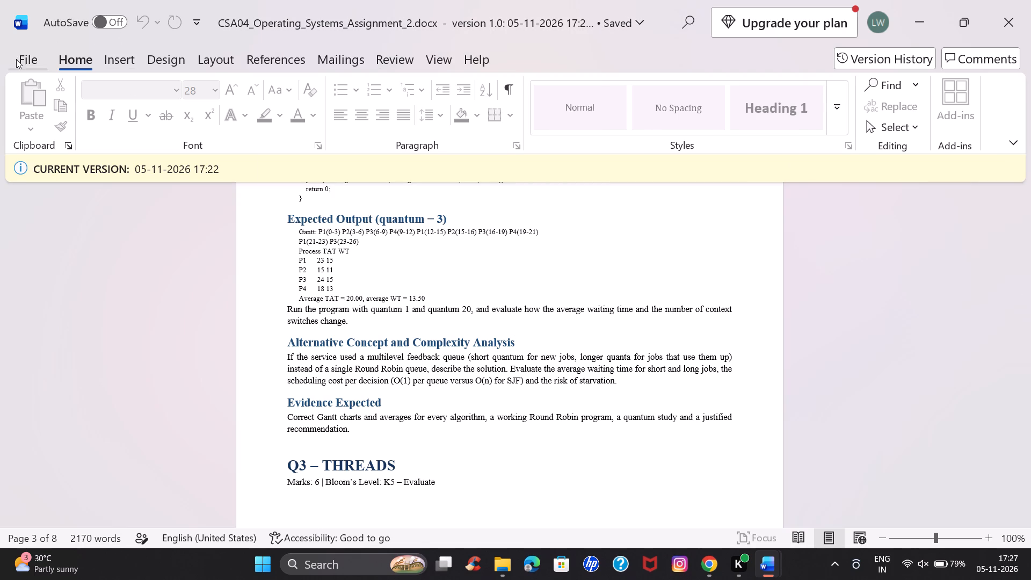
# Delete the Downloads copy of CSA04_Operating_Systems_Assignment_2 from the recent files and open the copy stored in OneDrive Documents.
pyautogui.click(18, 61)
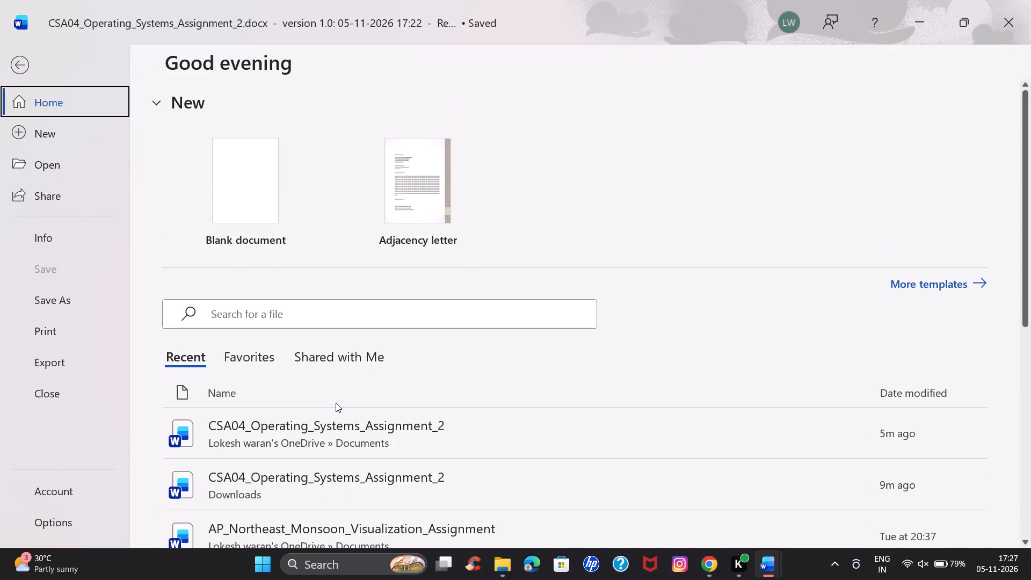
pyautogui.rightClick(366, 485)
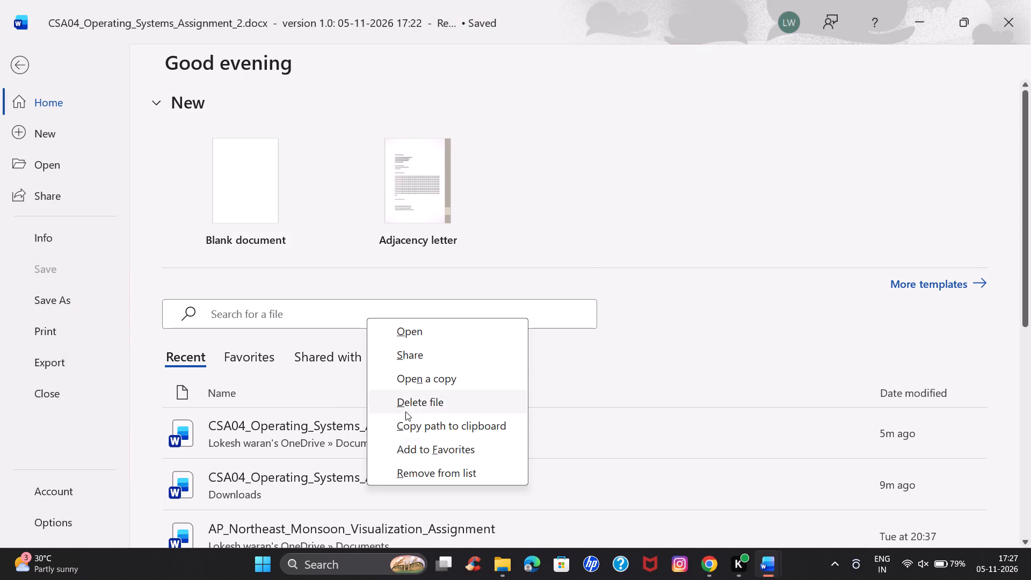
pyautogui.click(415, 401)
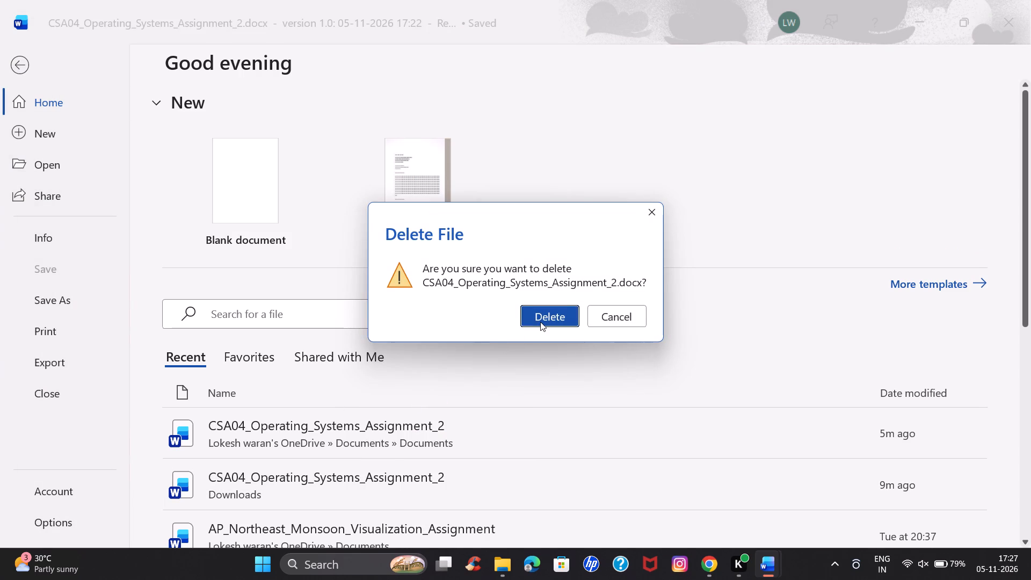
pyautogui.click(540, 322)
pyautogui.doubleClick(404, 434)
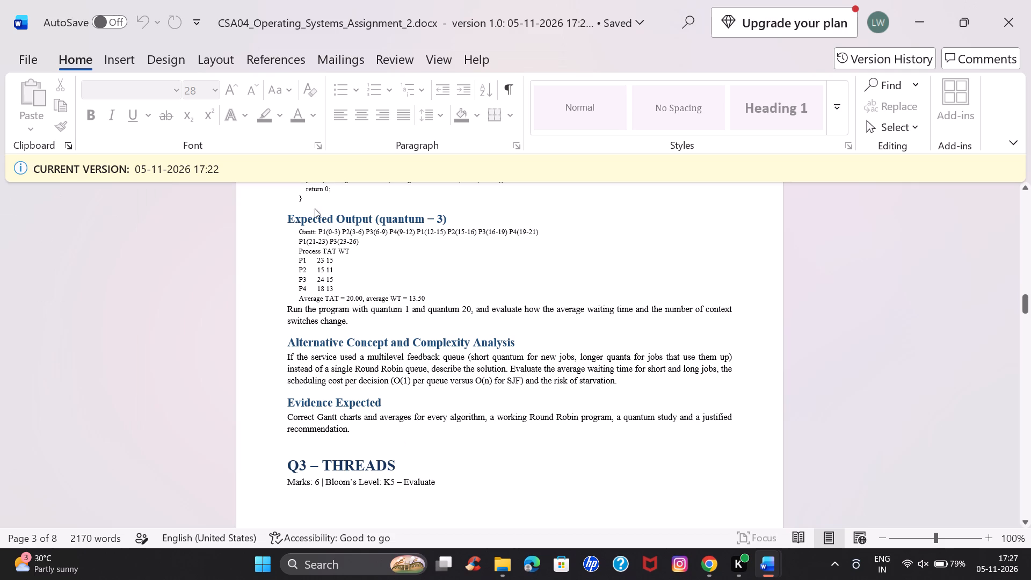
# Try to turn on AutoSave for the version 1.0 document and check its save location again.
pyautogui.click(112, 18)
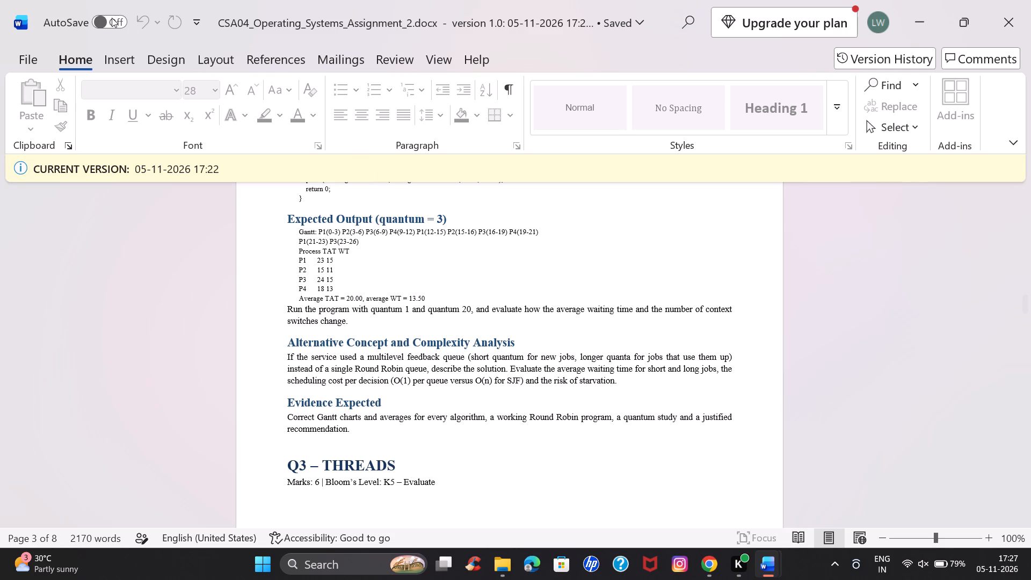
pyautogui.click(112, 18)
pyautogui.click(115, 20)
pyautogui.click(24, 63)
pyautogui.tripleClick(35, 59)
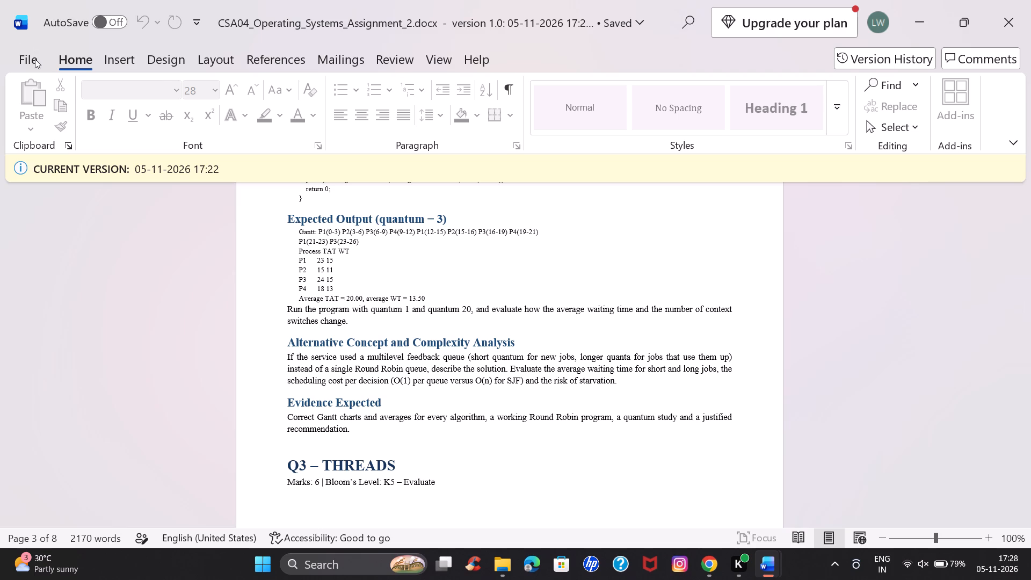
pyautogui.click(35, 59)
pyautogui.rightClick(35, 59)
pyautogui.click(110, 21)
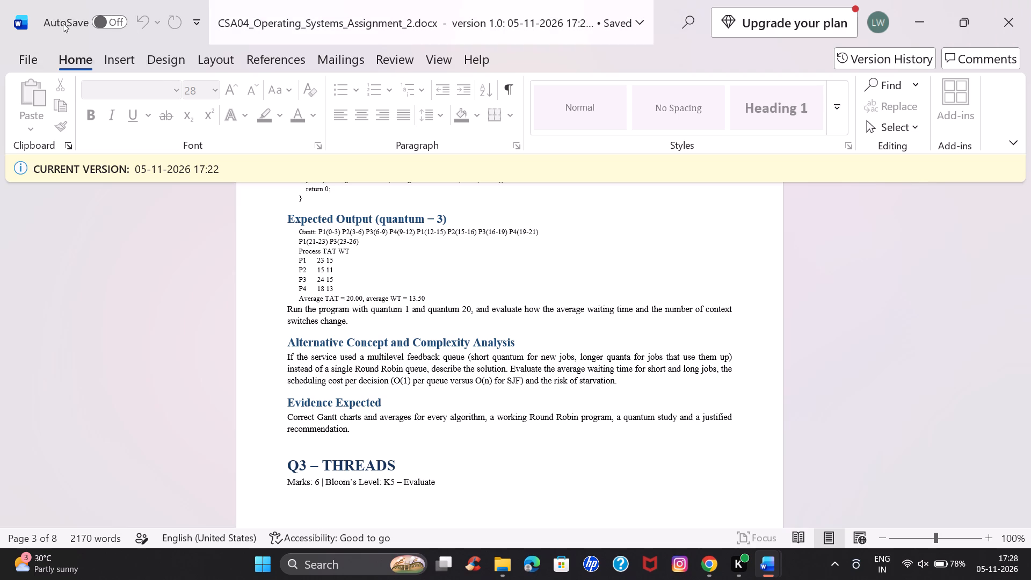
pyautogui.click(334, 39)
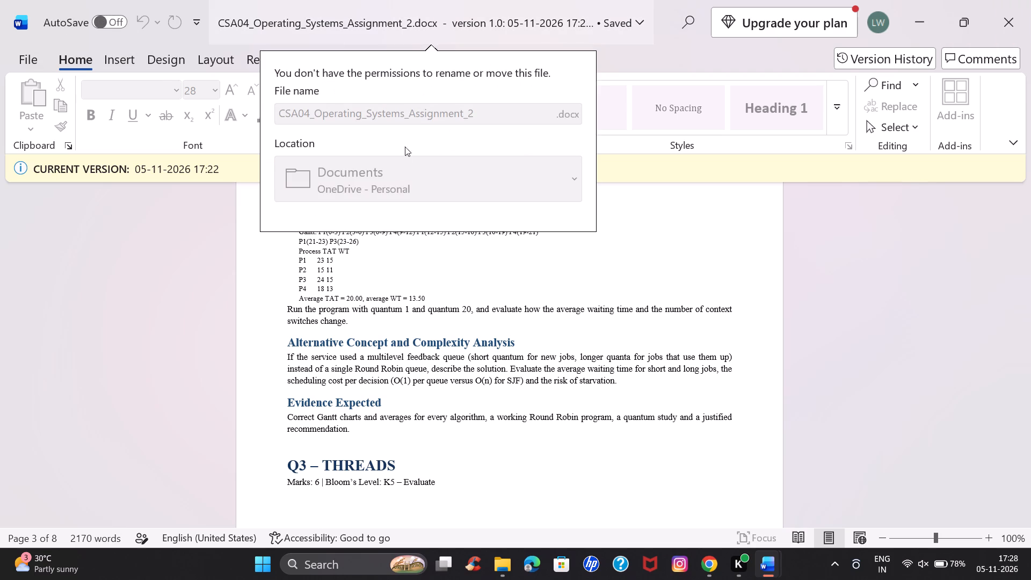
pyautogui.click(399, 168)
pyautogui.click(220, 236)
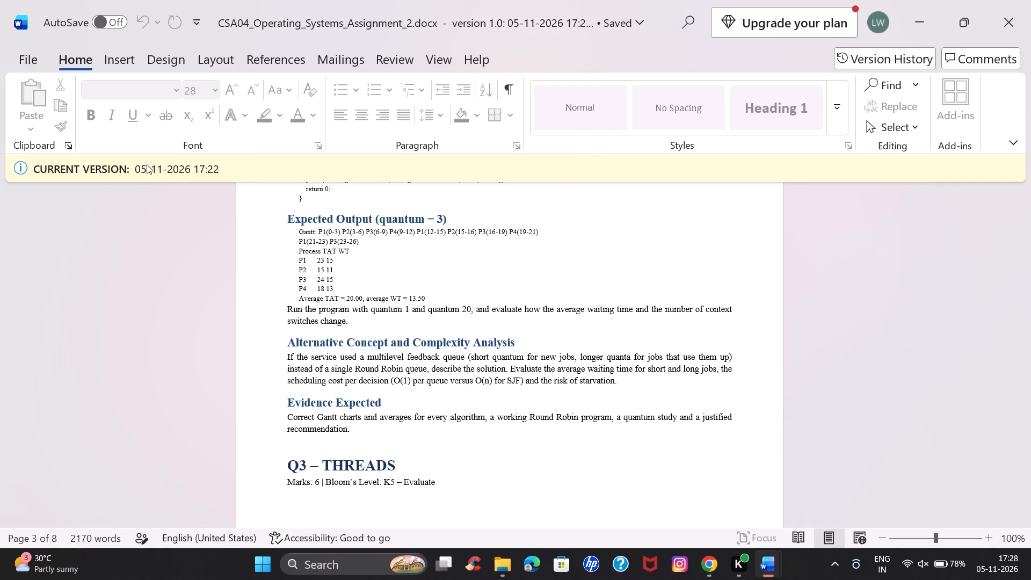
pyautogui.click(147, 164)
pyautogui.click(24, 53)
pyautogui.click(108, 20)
# Switch to the editable CSA04_Operating_Systems_Assignment_2 document and move it to the PPT folder in OneDrive Documents.
pyautogui.click(940, 3)
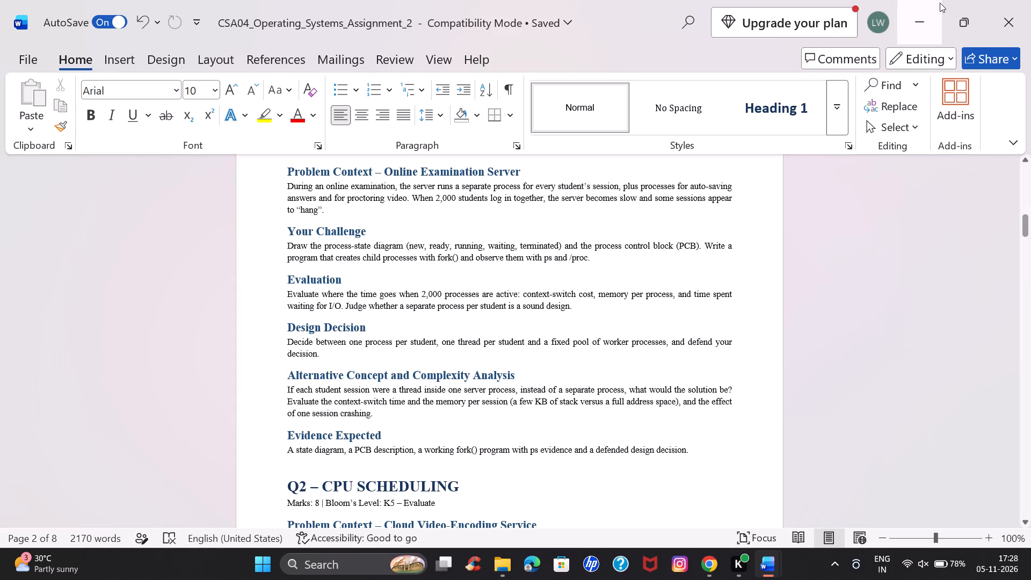
pyautogui.scroll(6, 442, 295)
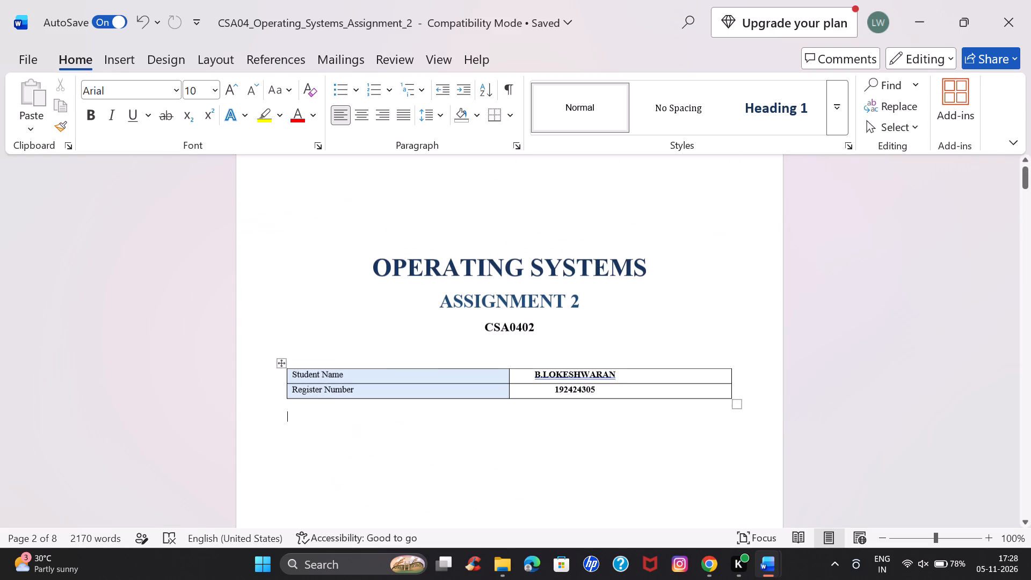
pyautogui.click(391, 28)
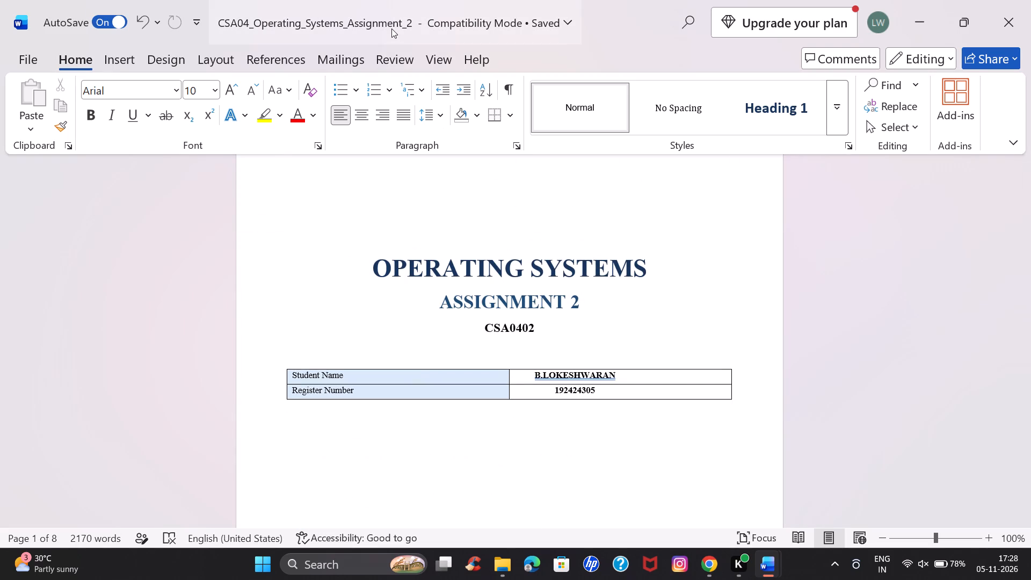
pyautogui.click(385, 162)
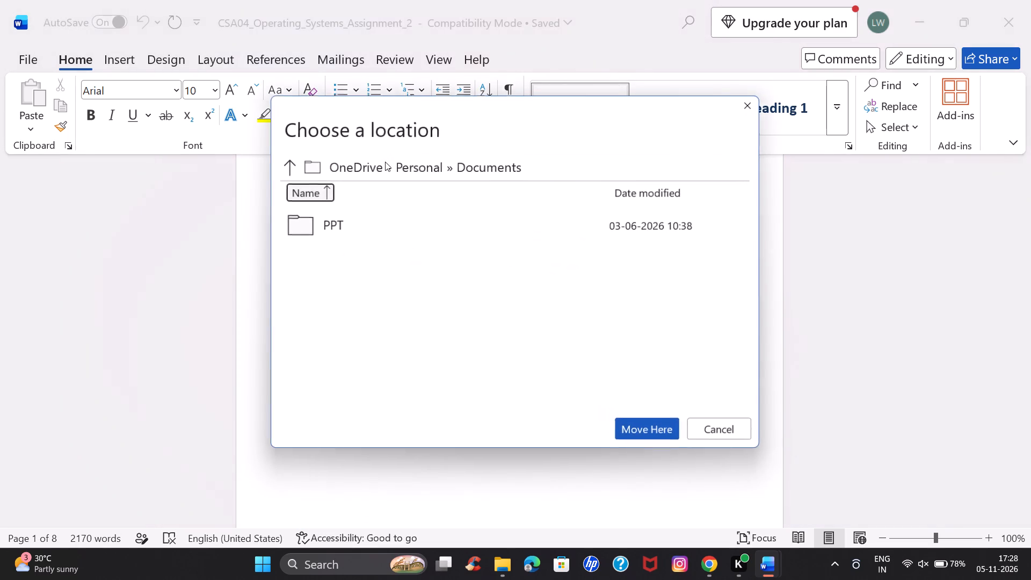
pyautogui.click(342, 233)
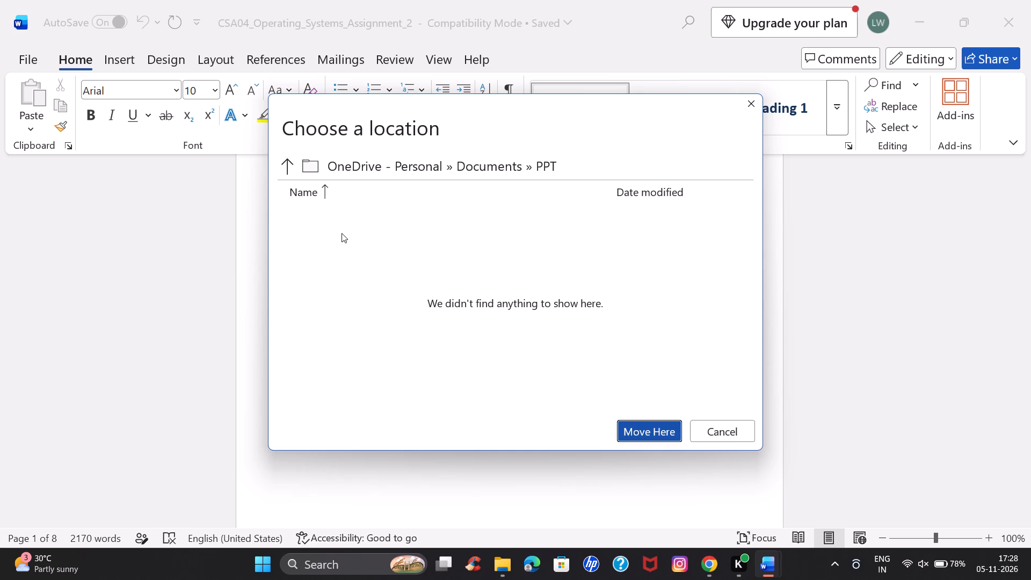
pyautogui.click(646, 424)
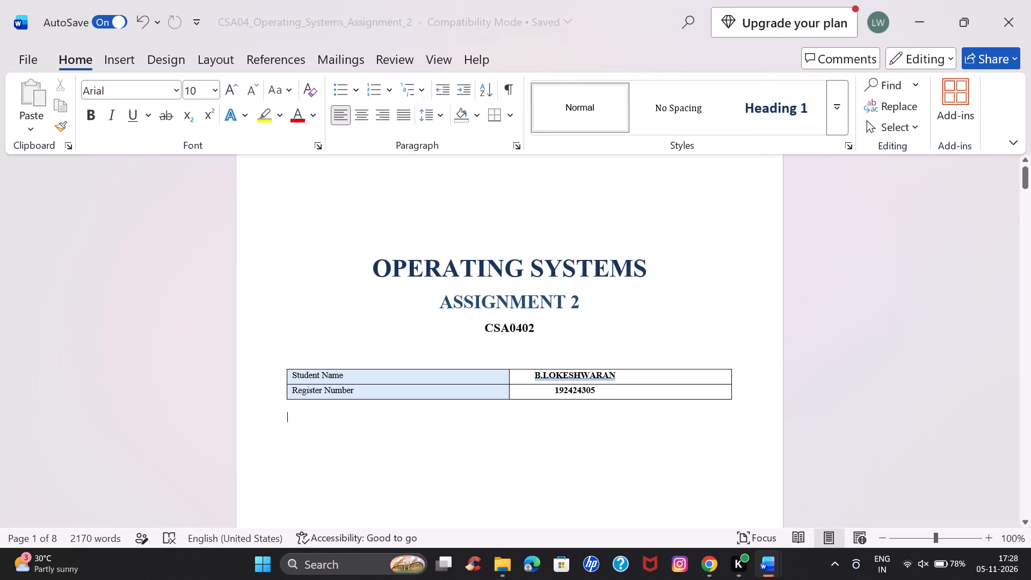
# Close the other Word window showing version 1.0 of the assignment.
pyautogui.press('super+Tab')
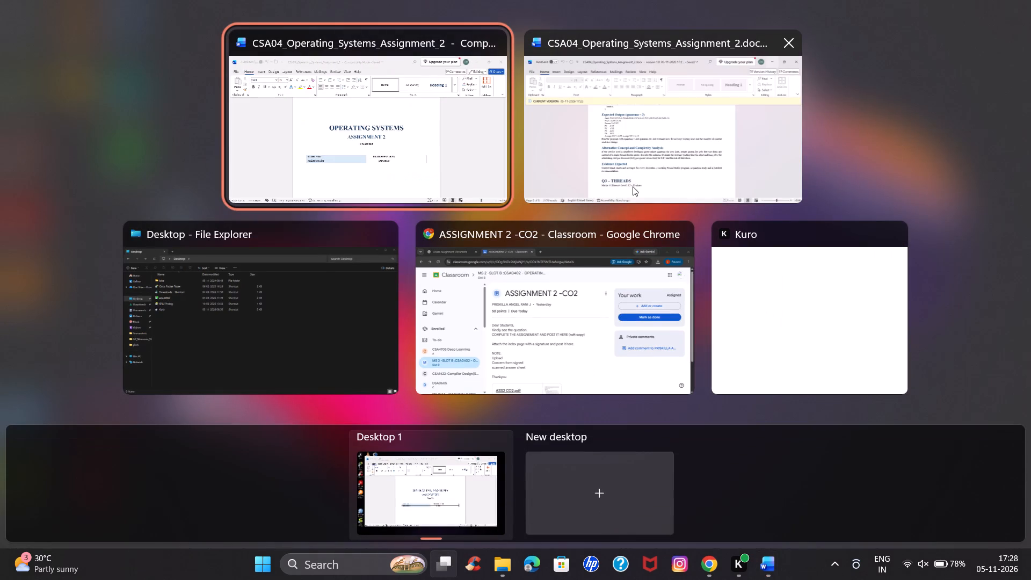
pyautogui.click(795, 49)
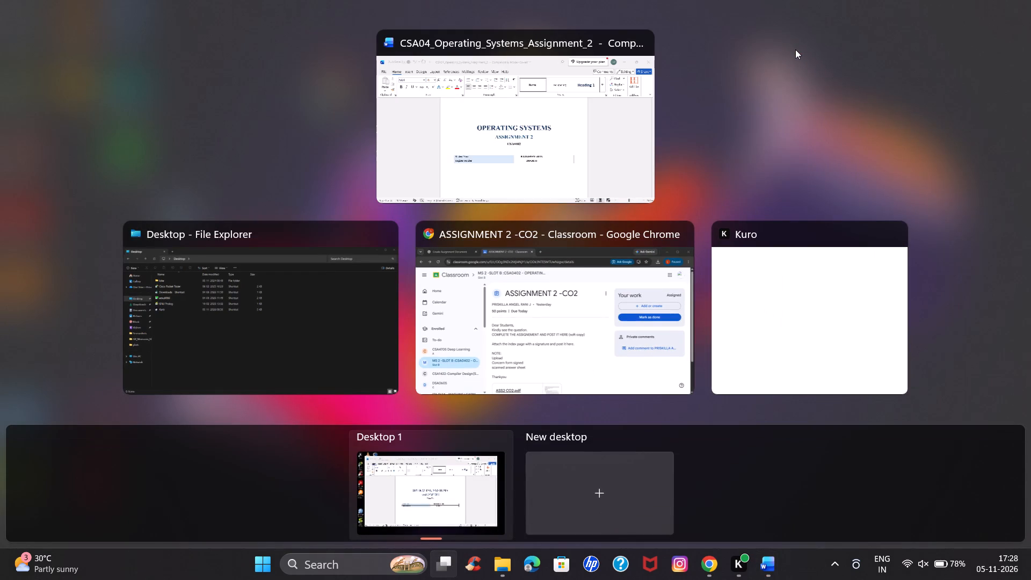
# Switch to File Explorer and check the Documents folder for the moved assignment file.
pyautogui.click(318, 319)
pyautogui.doubleClick(62, 227)
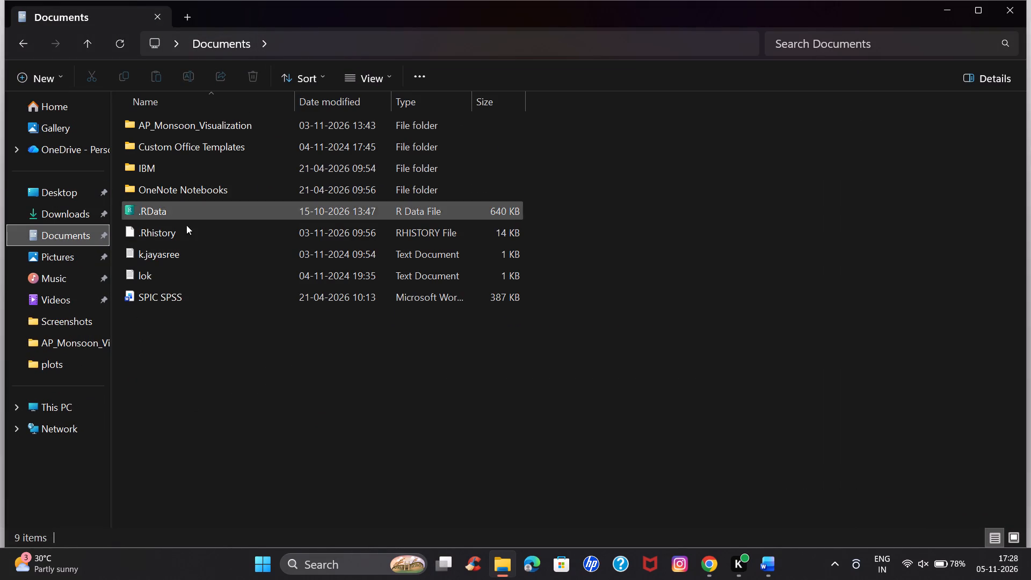
pyautogui.click(230, 351)
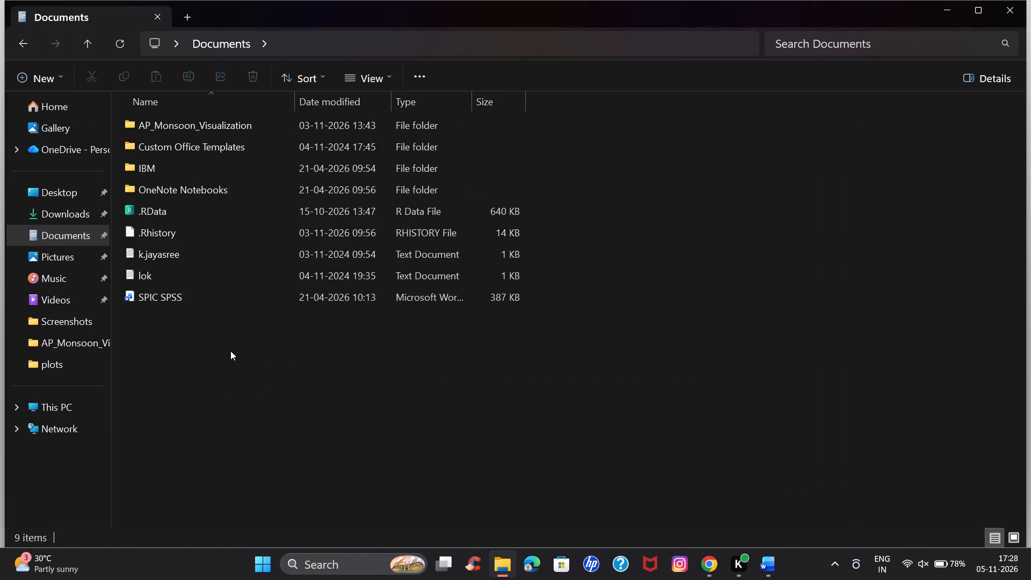
# Switch back to Word and browse for the assignment in the OneDrive PPT folder, then close the file browser without opening anything.
pyautogui.press('super+Tab')
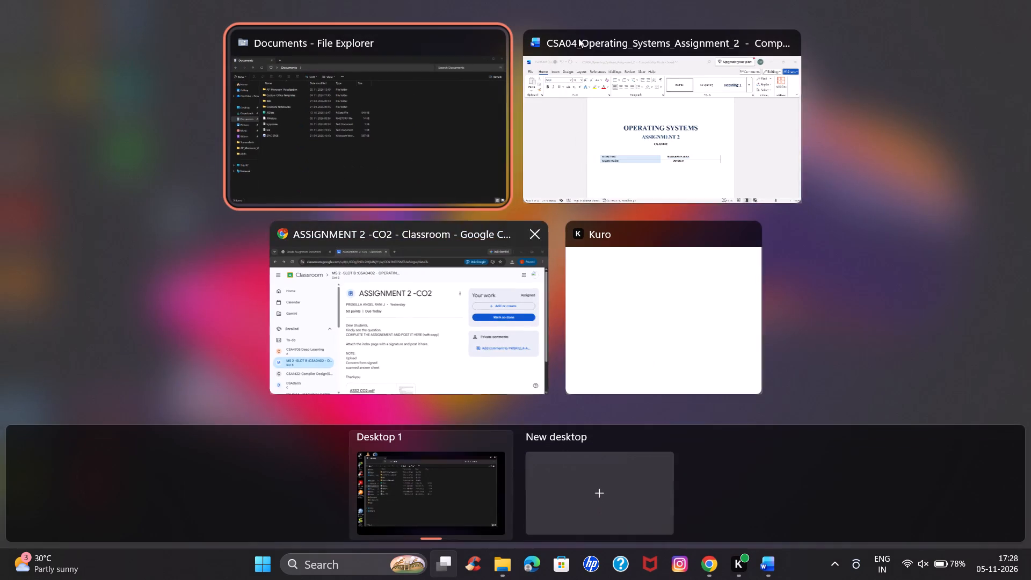
pyautogui.click(656, 139)
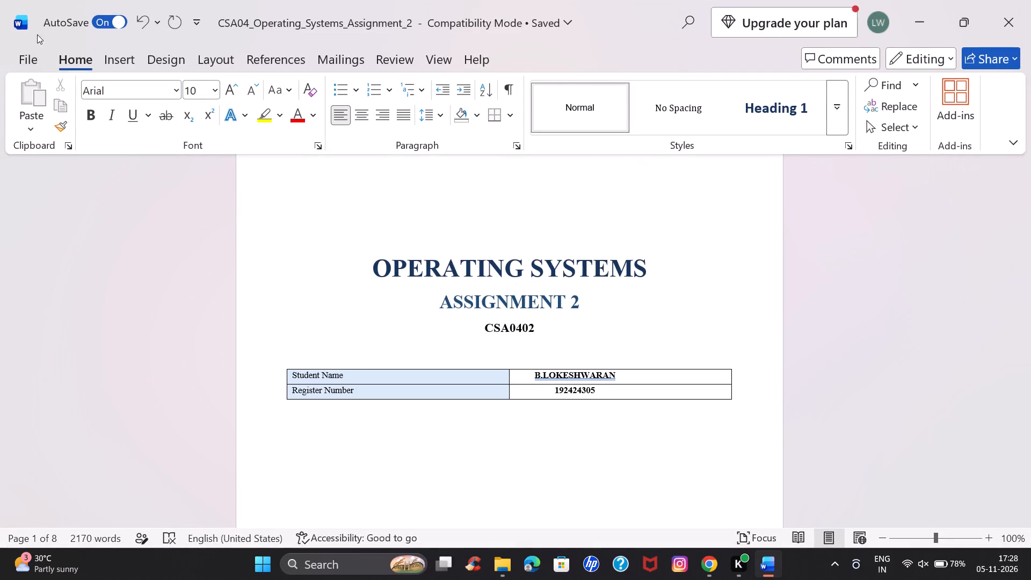
pyautogui.click(33, 61)
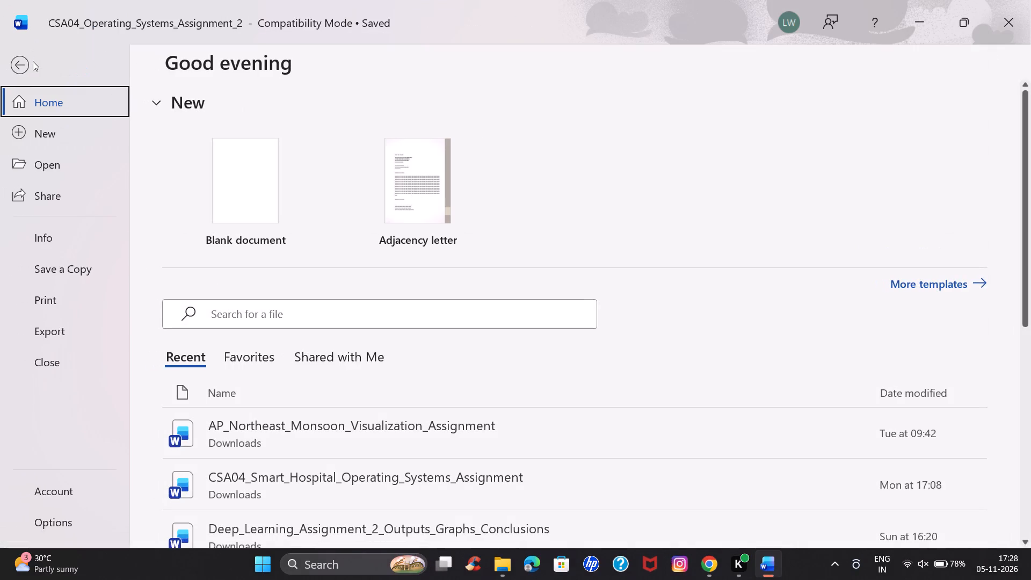
pyautogui.click(53, 161)
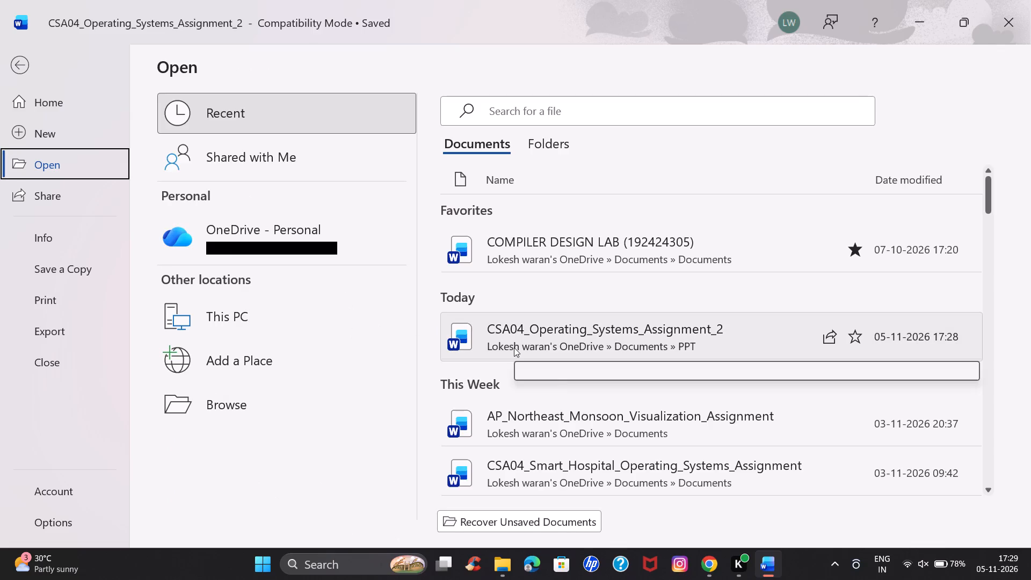
pyautogui.click(204, 392)
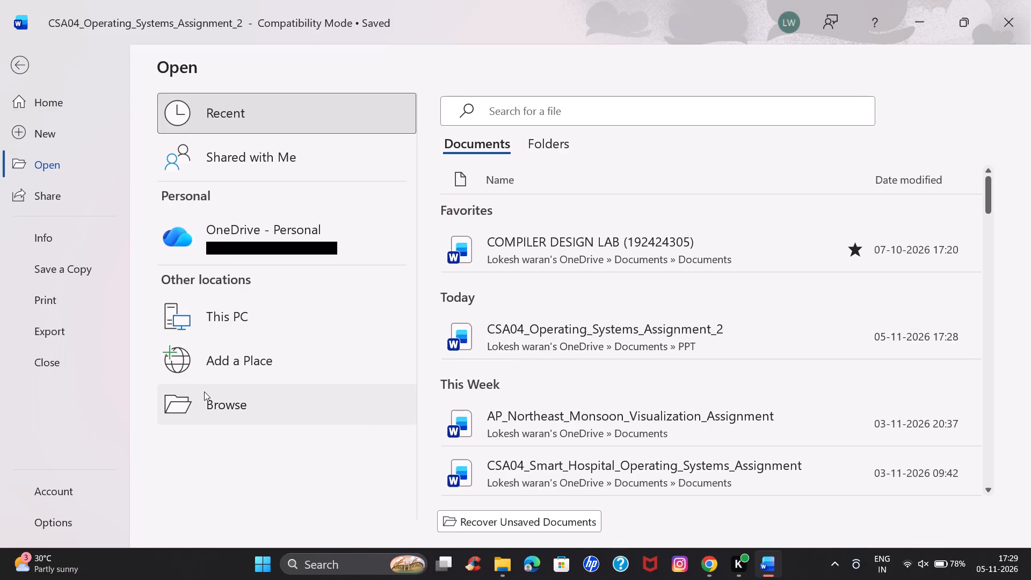
pyautogui.click(206, 395)
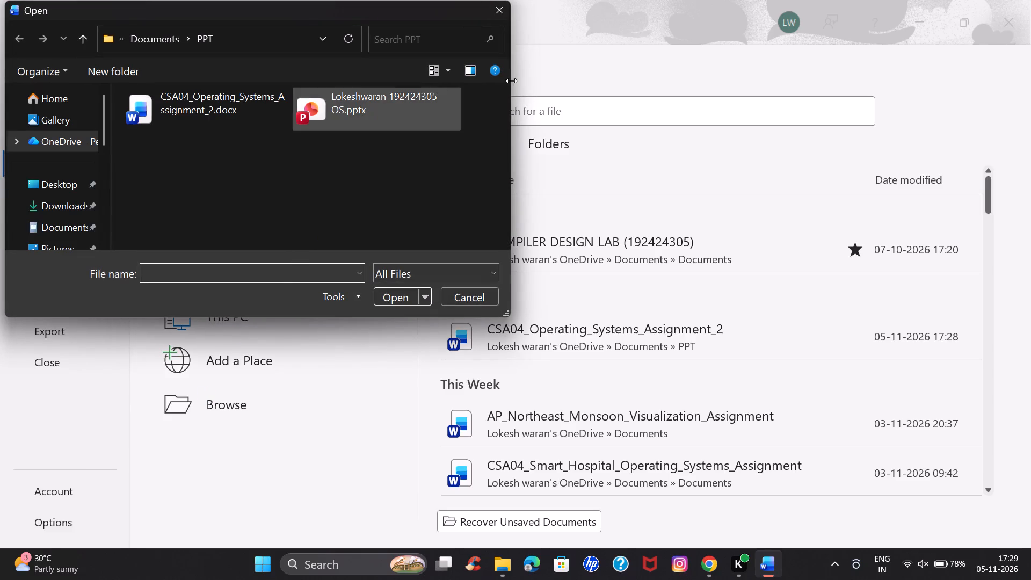
pyautogui.click(506, 1)
# Switch to File Explorer and look for the assignment in OneDrive Documents, including its IBM and Custom Office Templates folders.
pyautogui.press('super+Tab')
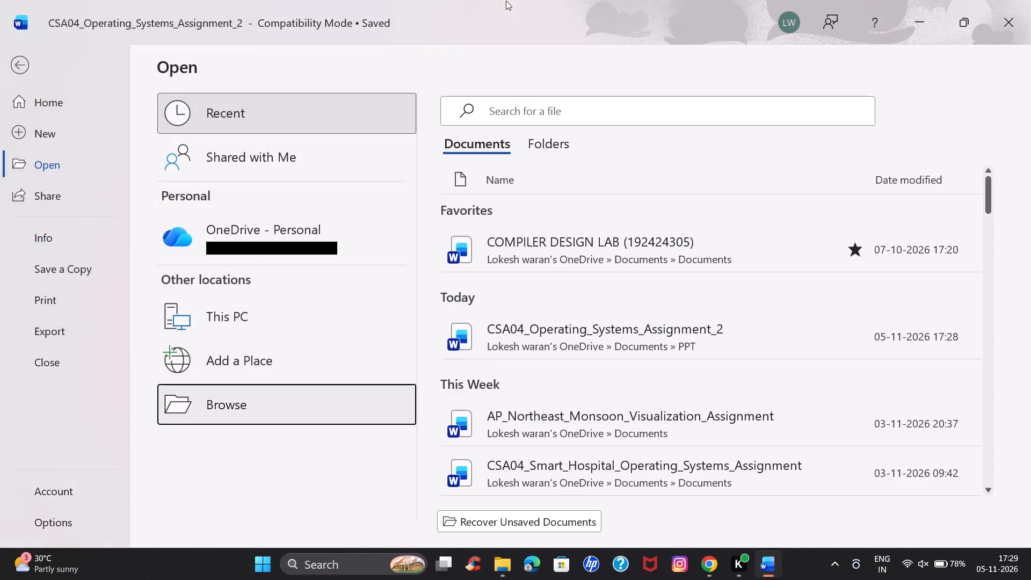
pyautogui.click(680, 109)
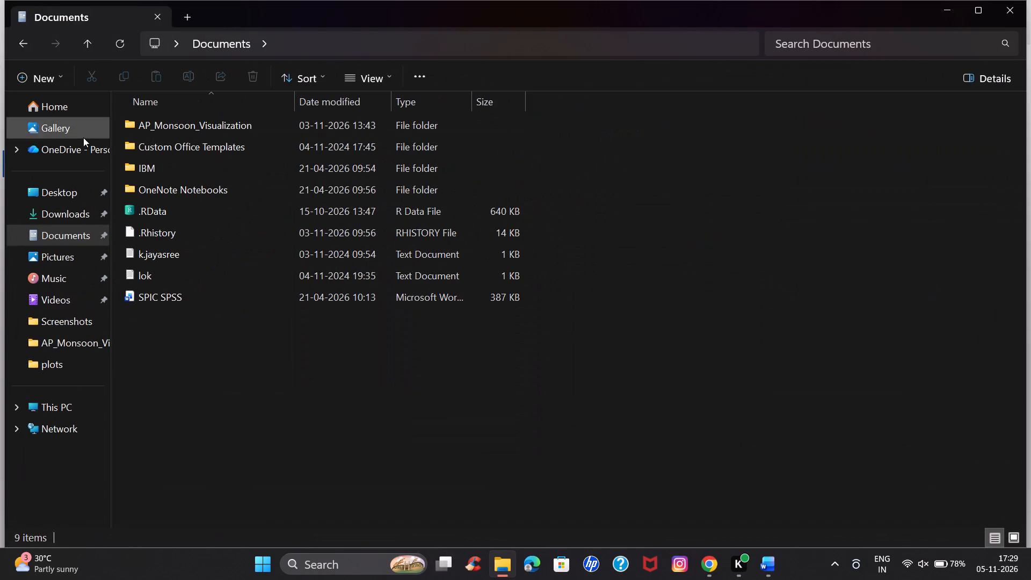
pyautogui.click(76, 139)
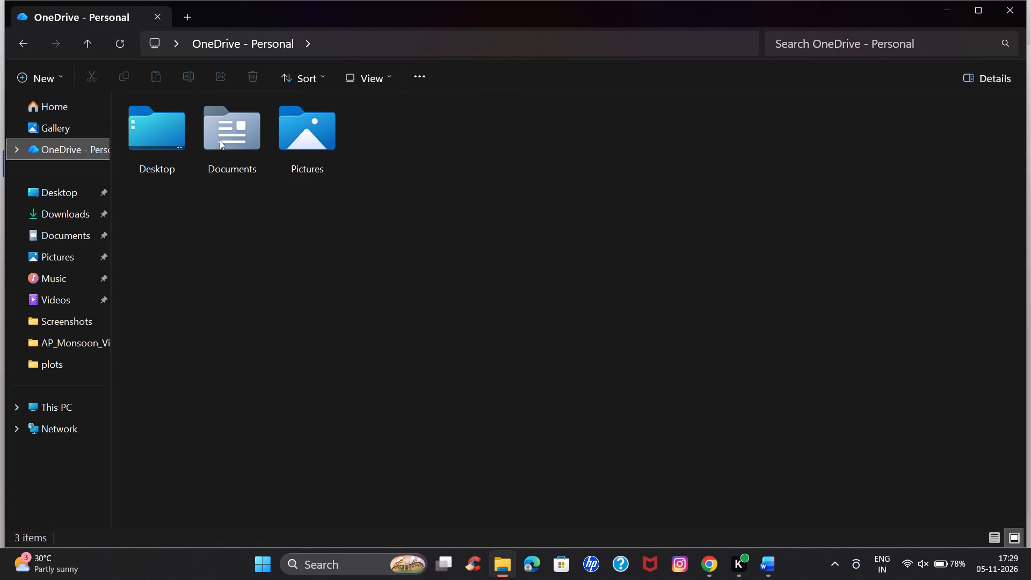
pyautogui.click(221, 140)
pyautogui.click(221, 140)
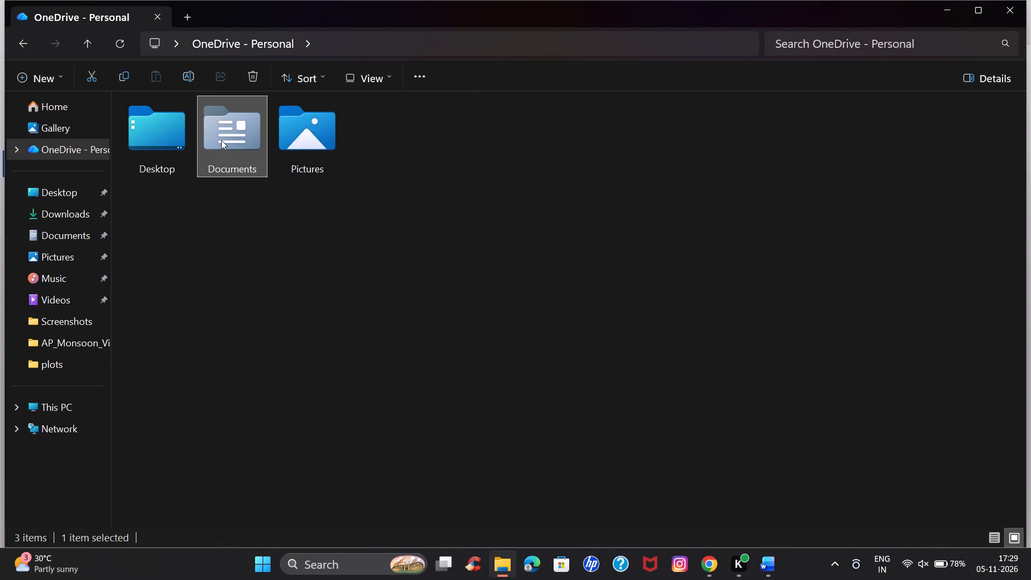
pyautogui.doubleClick(221, 140)
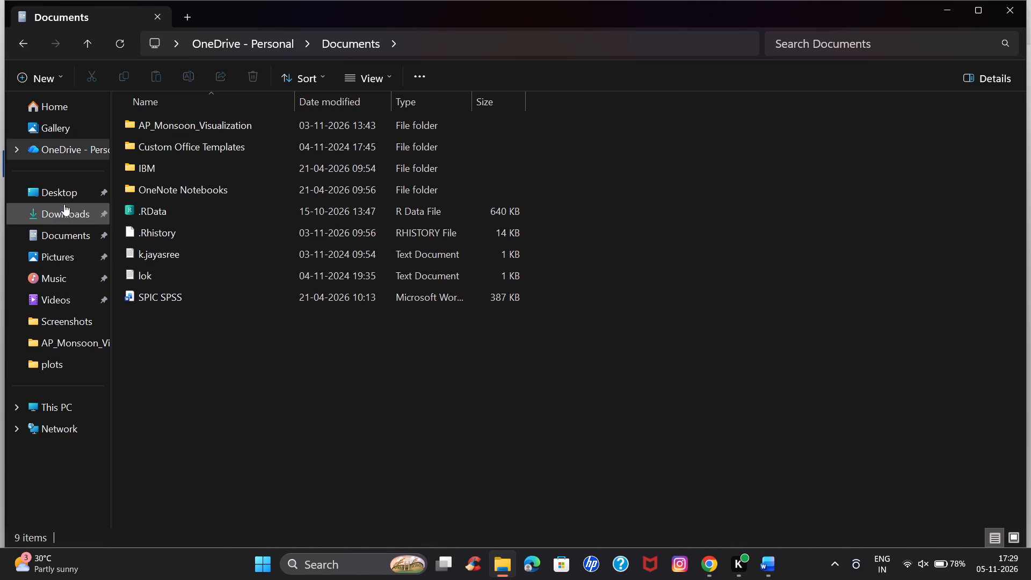
pyautogui.doubleClick(143, 163)
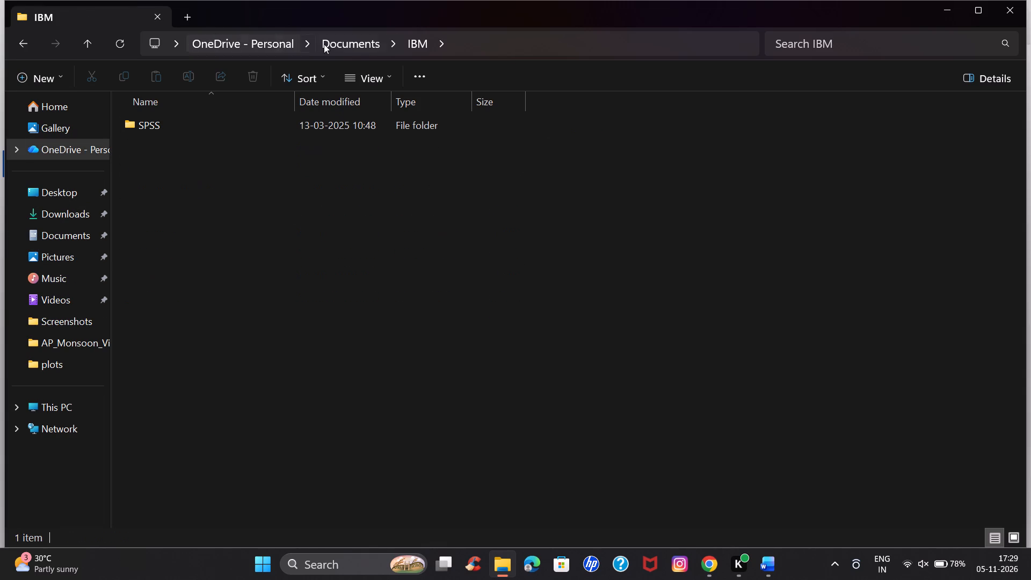
pyautogui.click(336, 50)
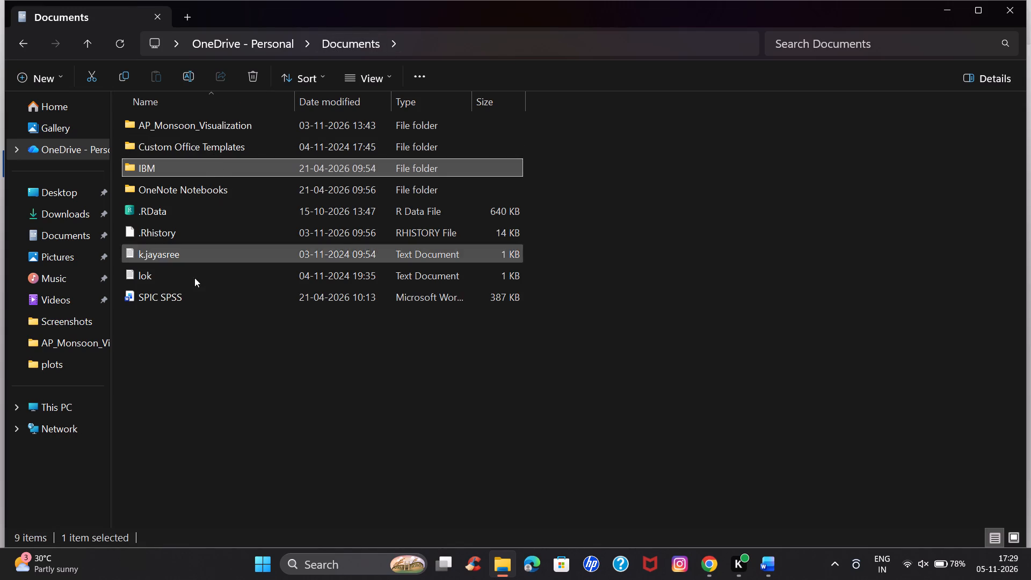
pyautogui.doubleClick(230, 147)
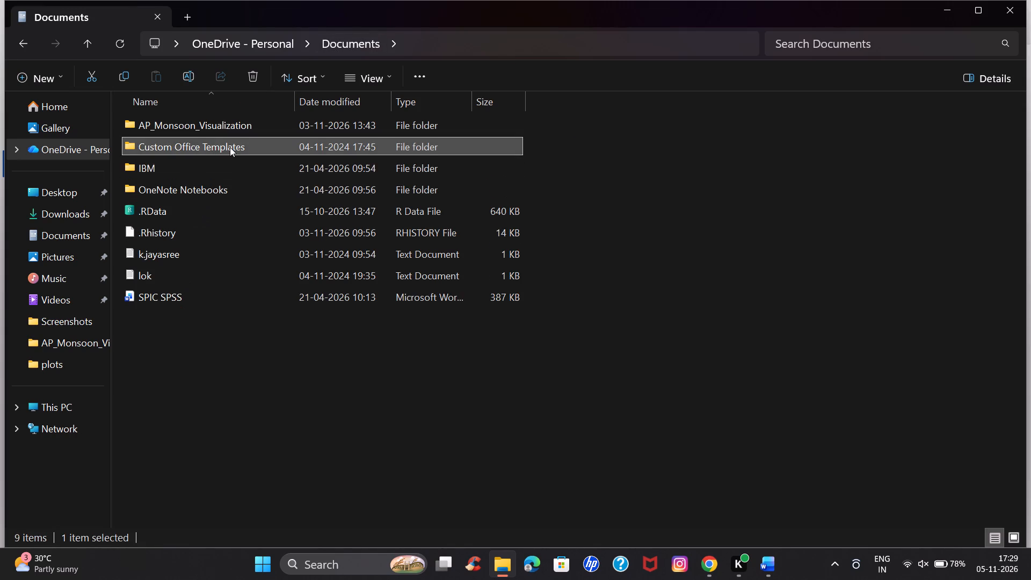
pyautogui.click(350, 55)
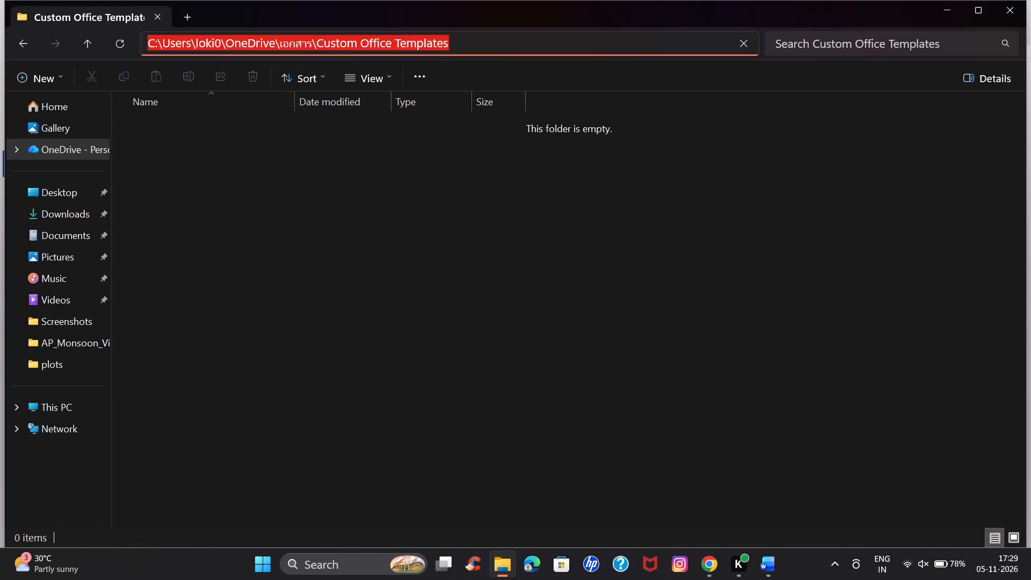
pyautogui.click(350, 55)
pyautogui.click(259, 160)
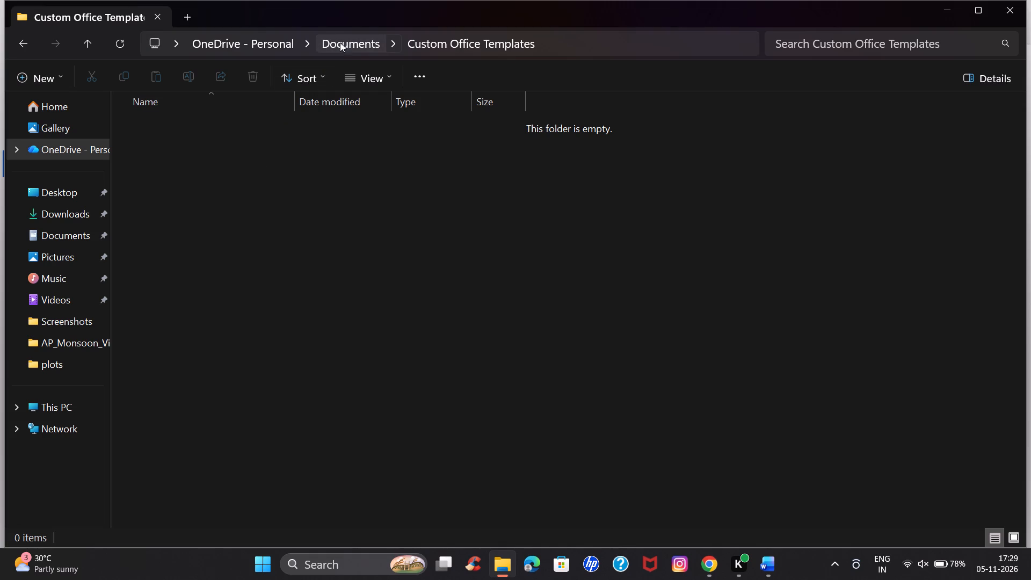
pyautogui.click(340, 41)
# Switch back to Word and open CSA04_Operating_Systems_Assignment_2.docx from the PPT folder.
pyautogui.press('super+Tab')
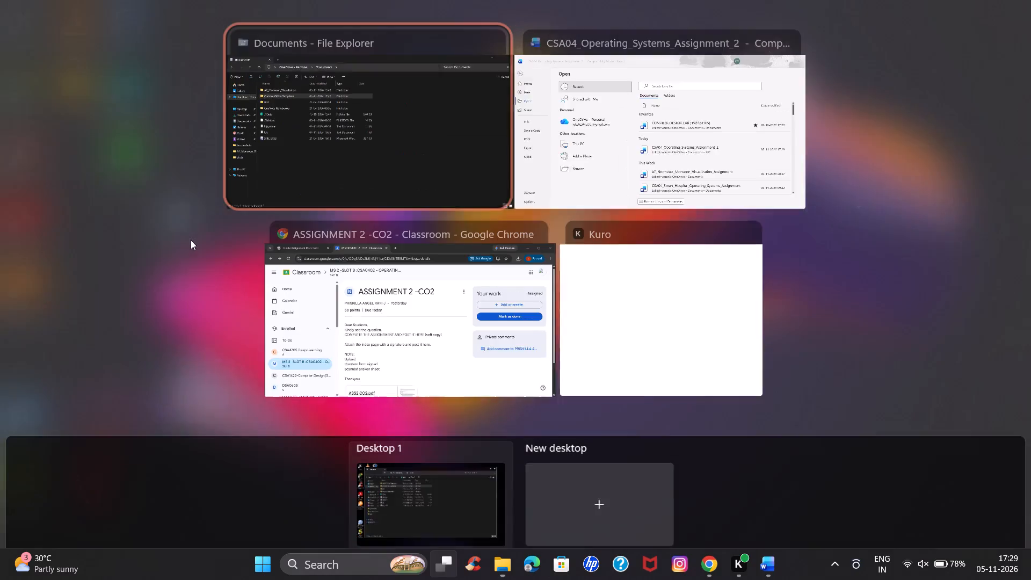
pyautogui.click(643, 166)
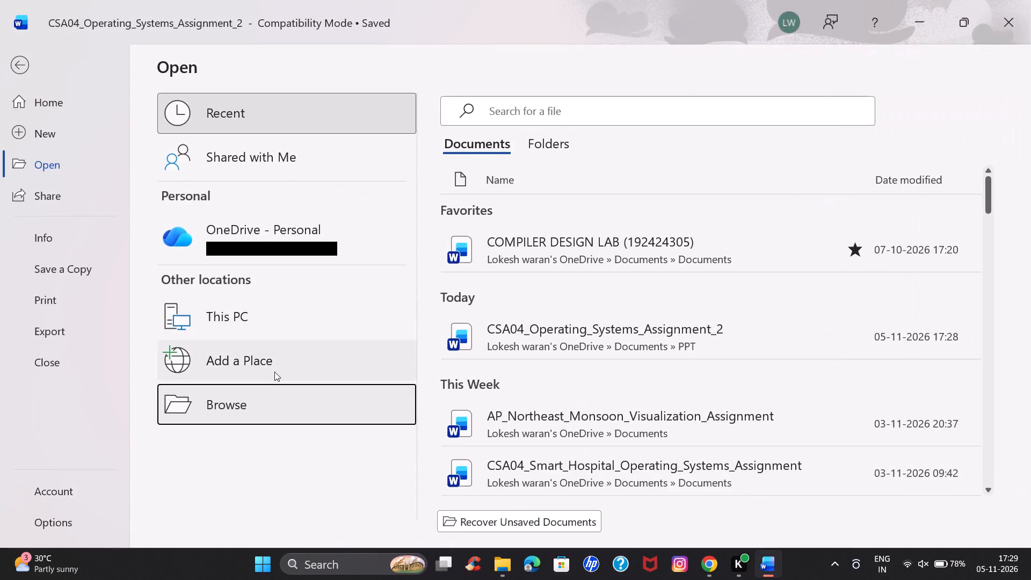
pyautogui.click(272, 402)
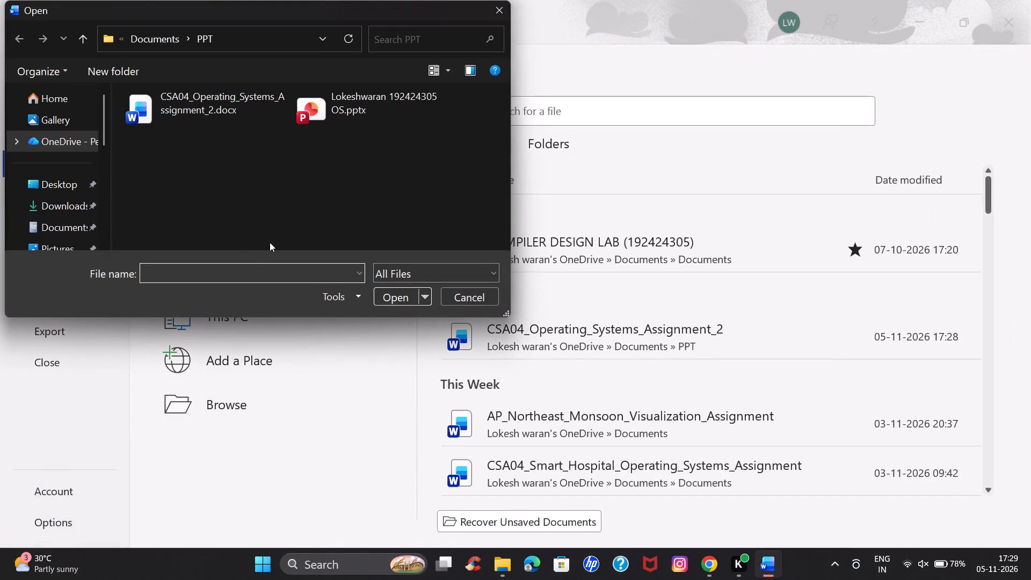
pyautogui.hotkey('ctrl', 'v')
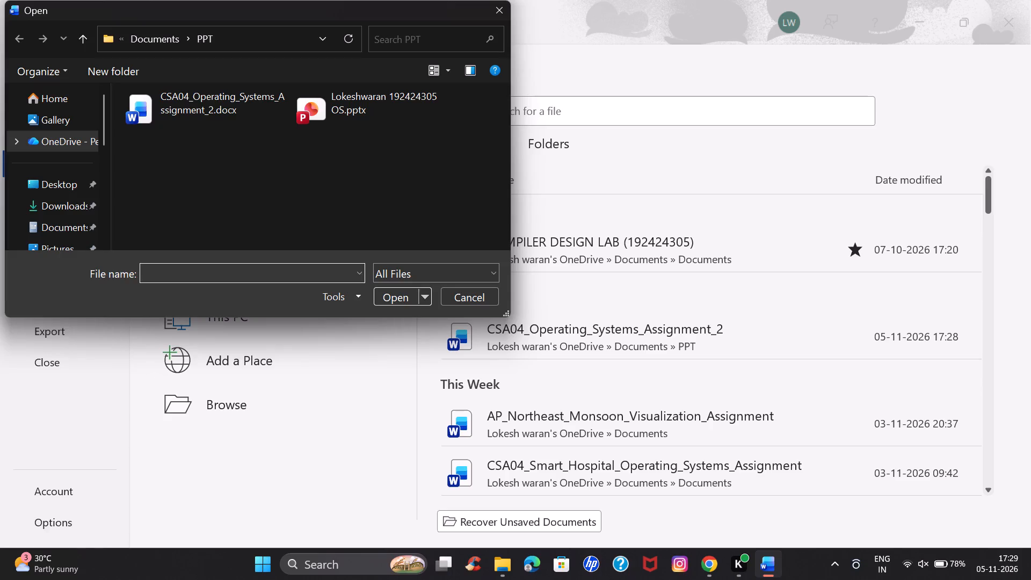
pyautogui.doubleClick(179, 100)
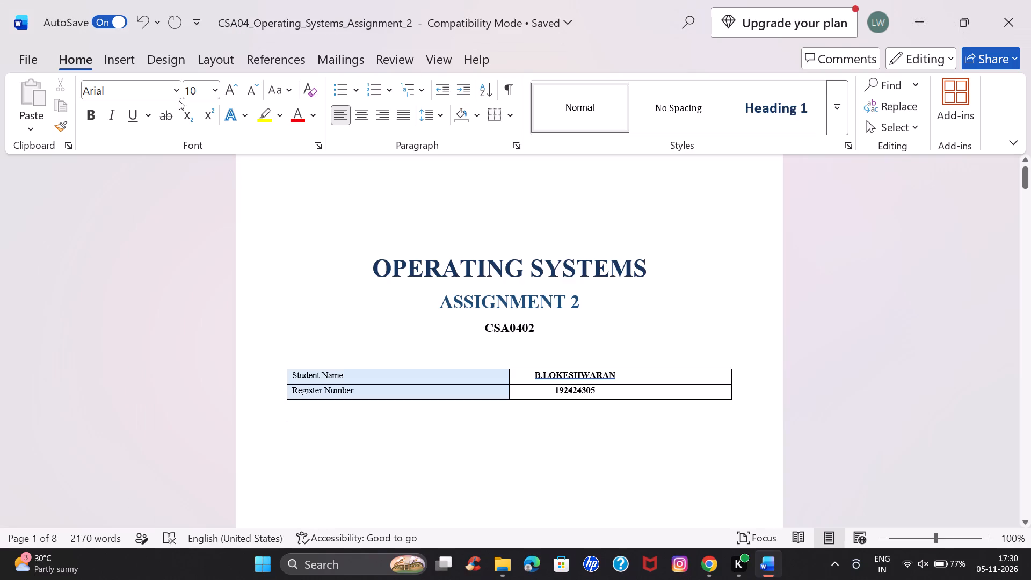
# Switch briefly to File Explorer and back to Word, and check the assignment document's file name and save location.
pyautogui.press('super+Tab')
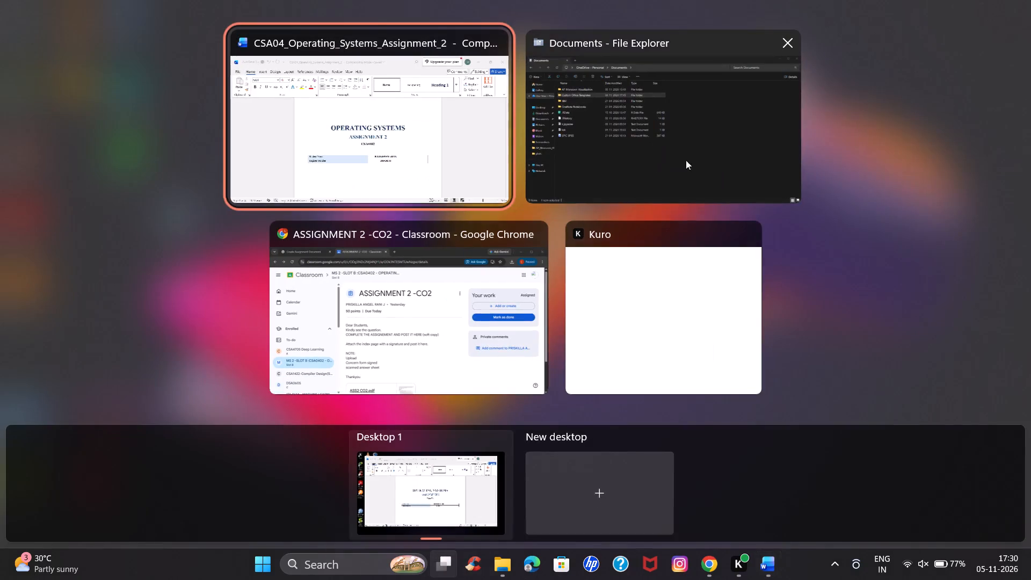
pyautogui.click(679, 147)
pyautogui.press('super+Tab')
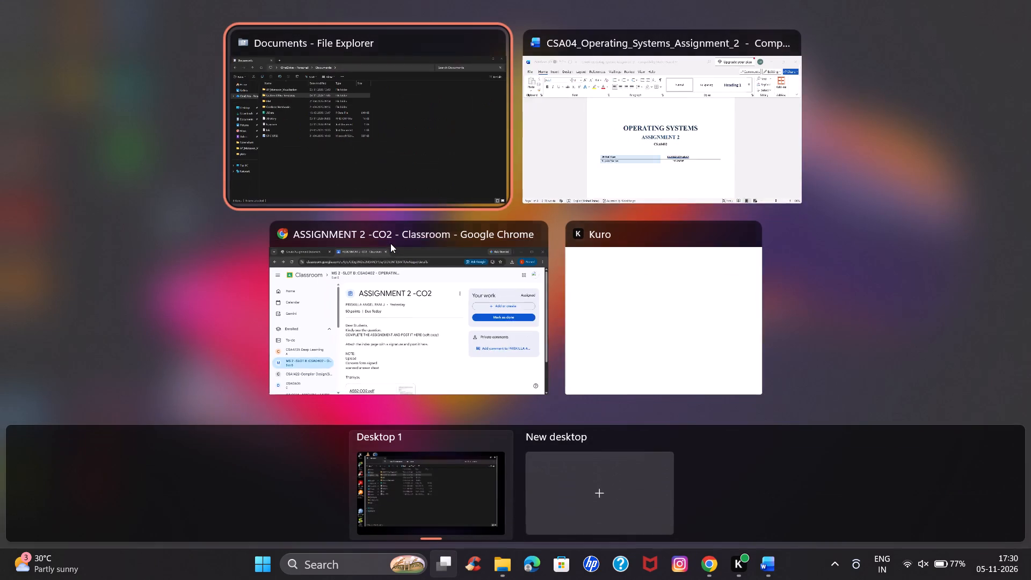
pyautogui.click(668, 102)
pyautogui.click(476, 32)
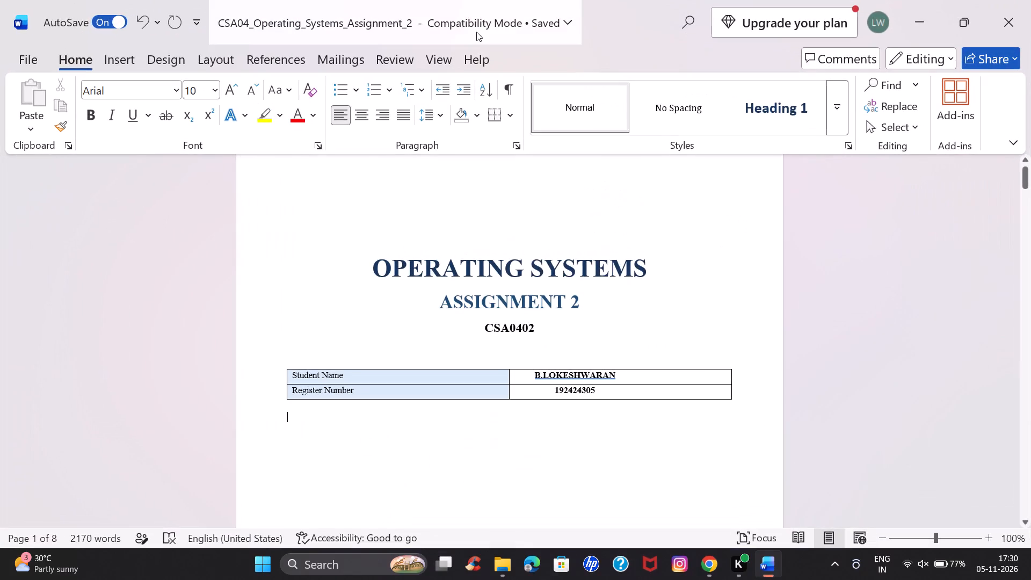
pyautogui.click(107, 191)
# Save a copy of CSA04_Operating_Systems_Assignment_2 as a PDF in the Documents folder.
pyautogui.click(28, 72)
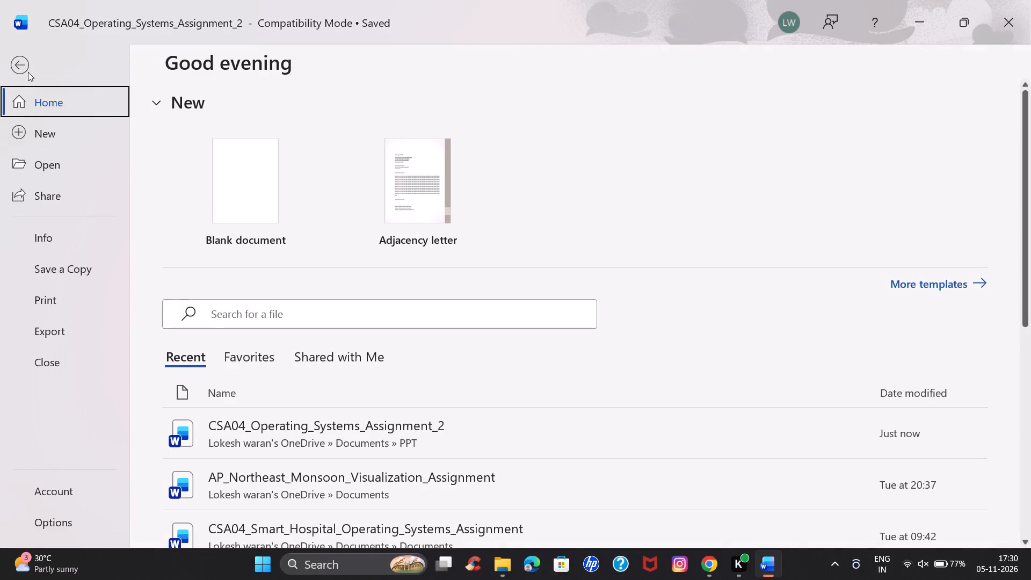
pyautogui.click(63, 263)
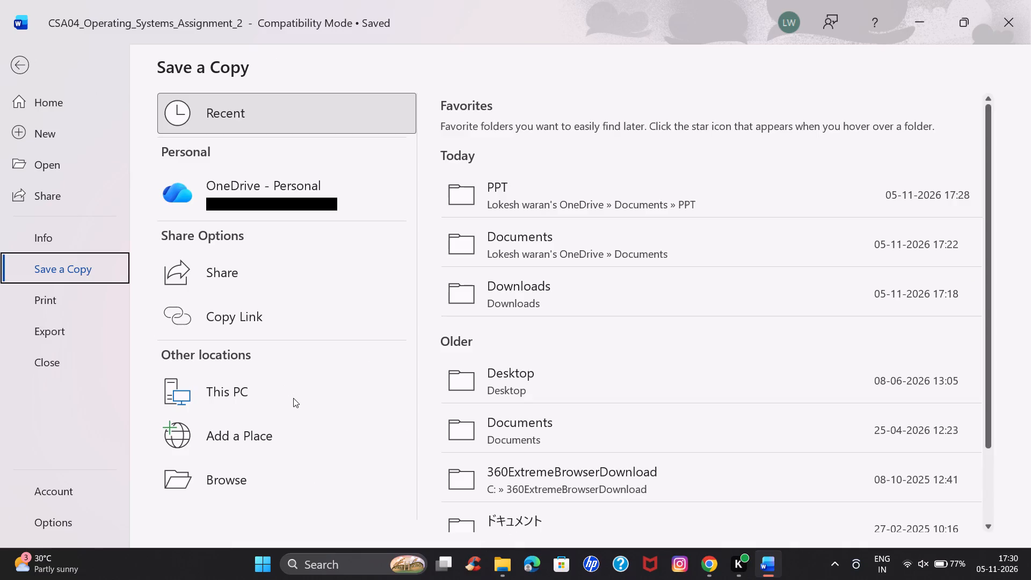
pyautogui.click(305, 194)
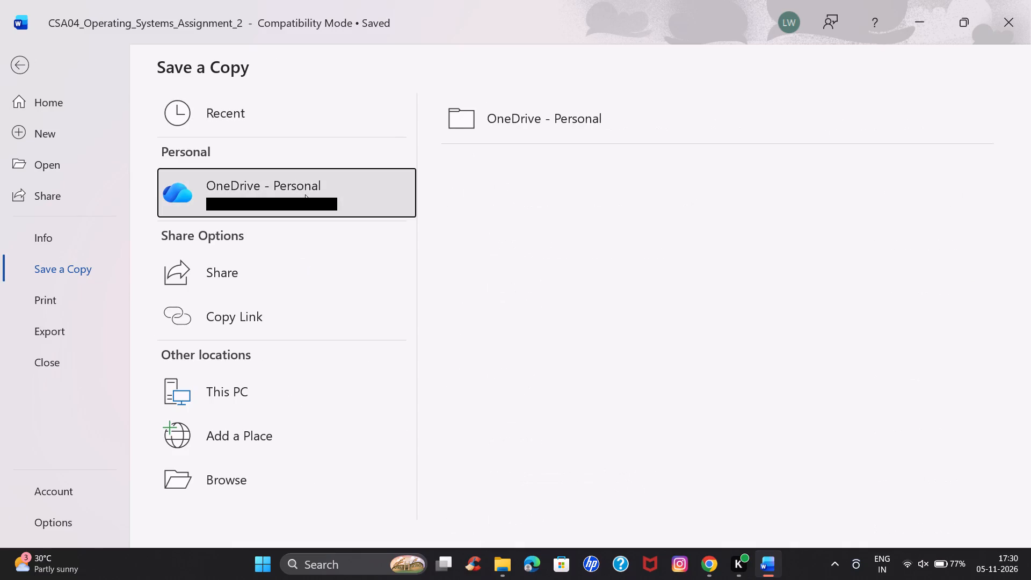
pyautogui.click(514, 108)
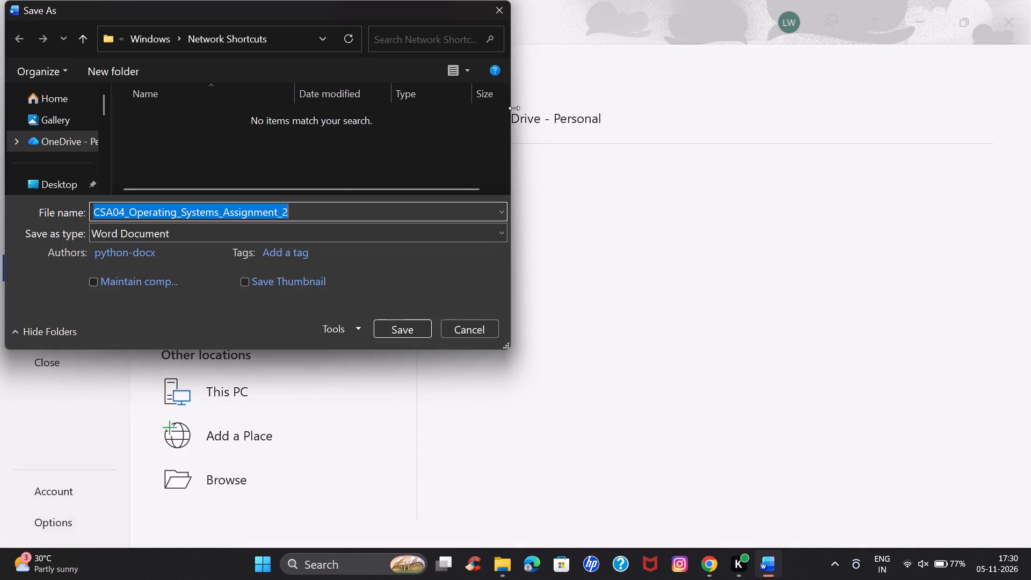
pyautogui.click(227, 235)
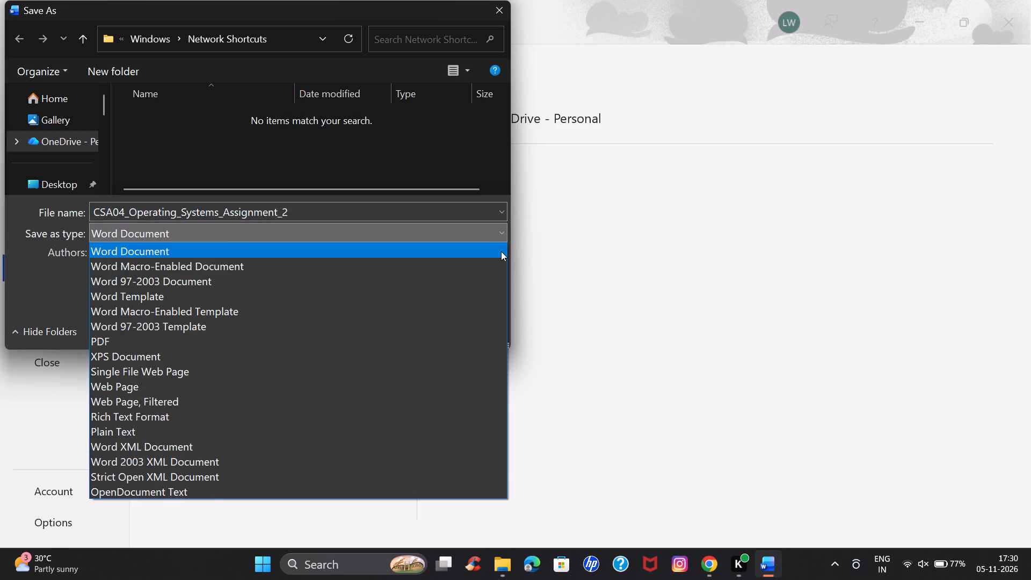
pyautogui.click(502, 229)
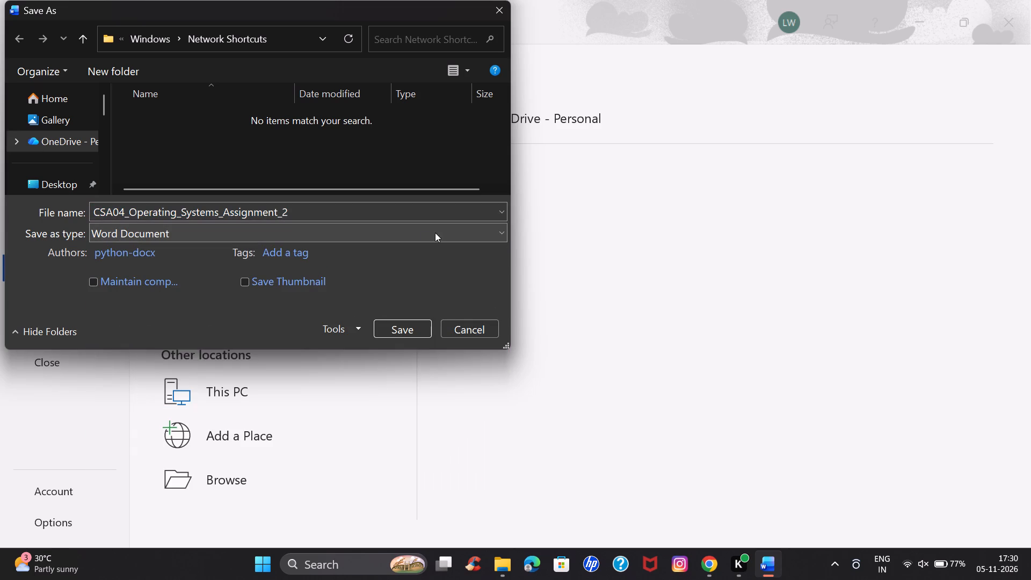
pyautogui.click(461, 232)
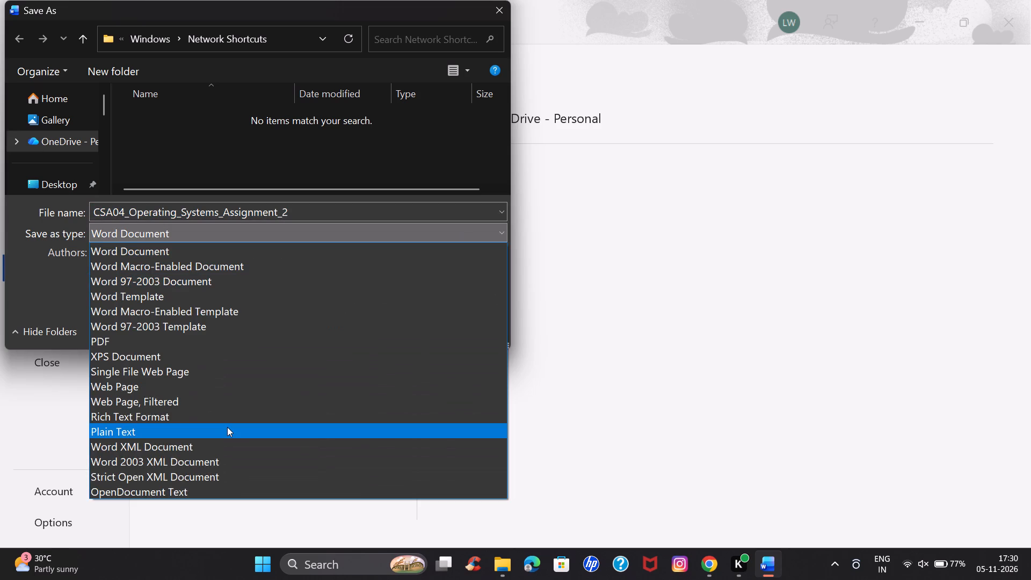
pyautogui.scroll(-5, 227, 427)
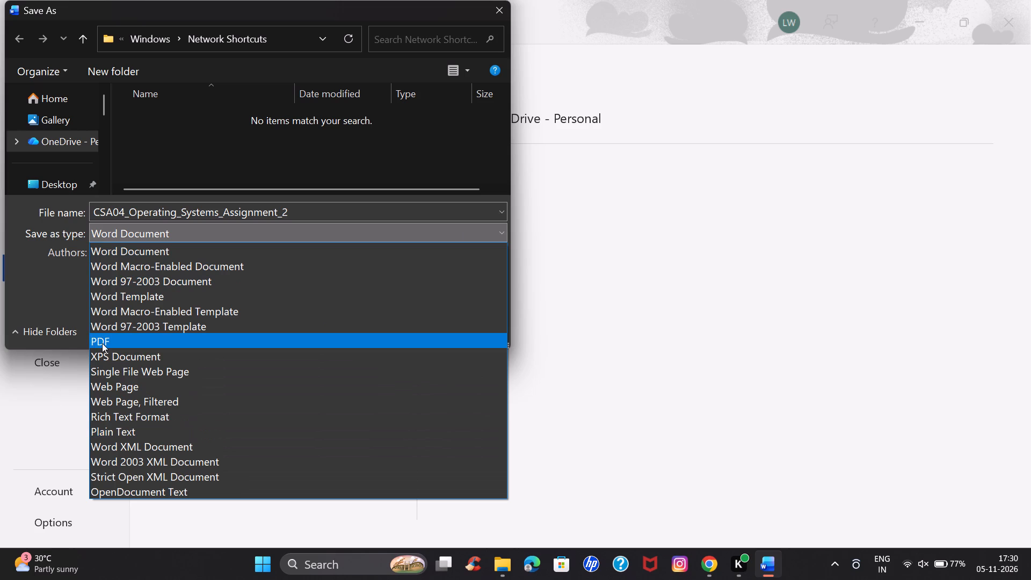
pyautogui.click(104, 343)
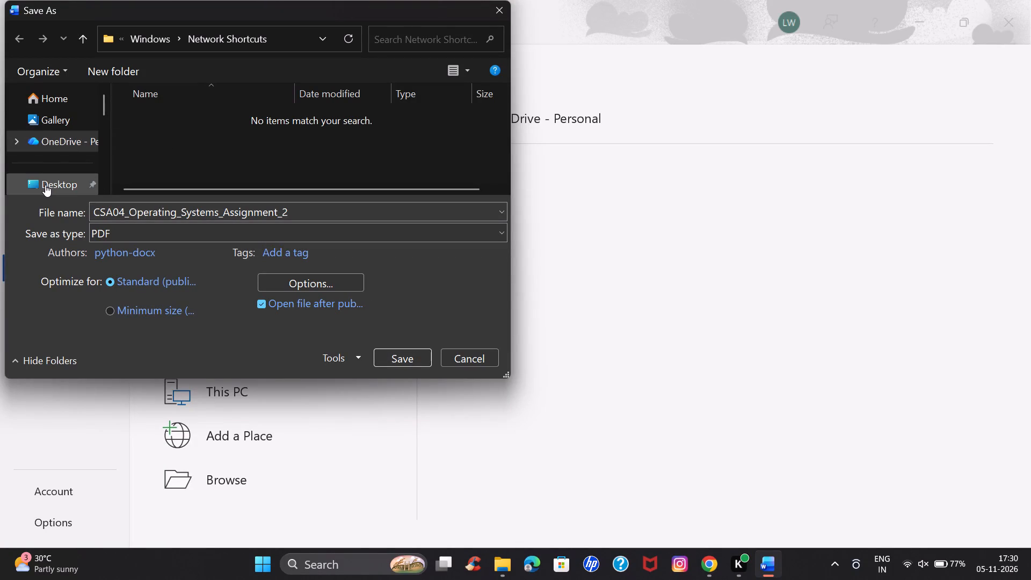
pyautogui.scroll(-1, 42, 155)
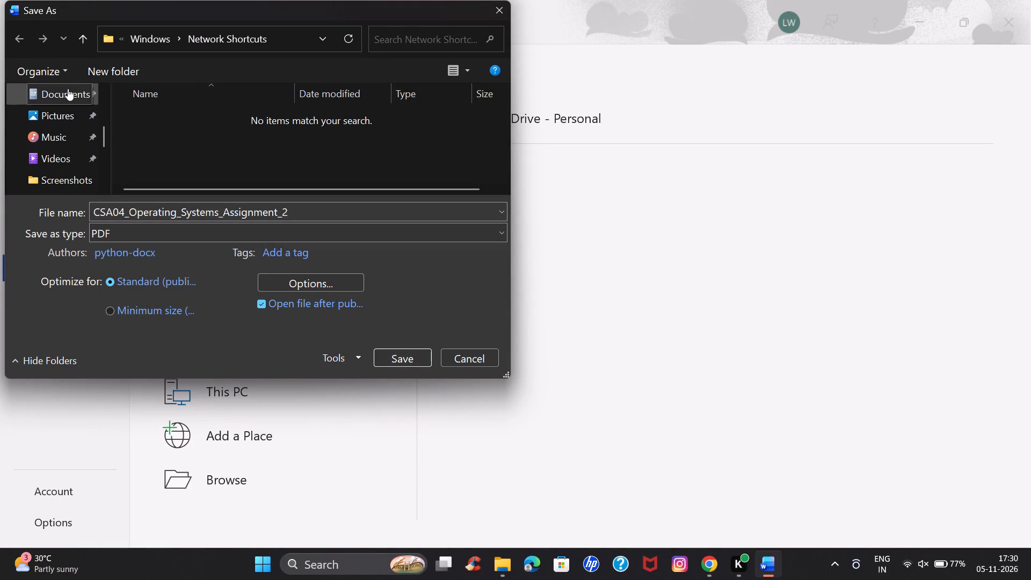
pyautogui.click(66, 92)
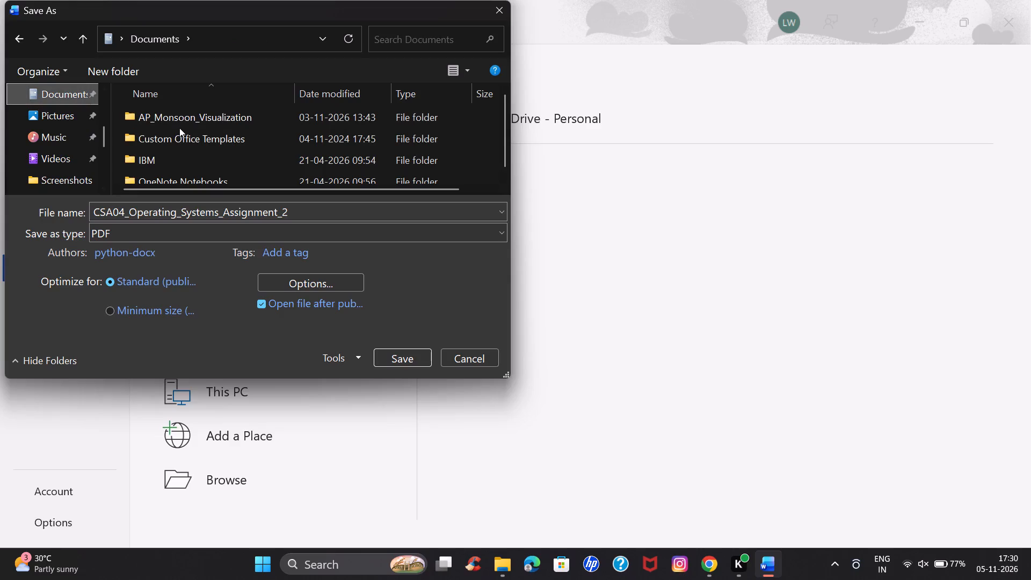
pyautogui.scroll(-5, 179, 128)
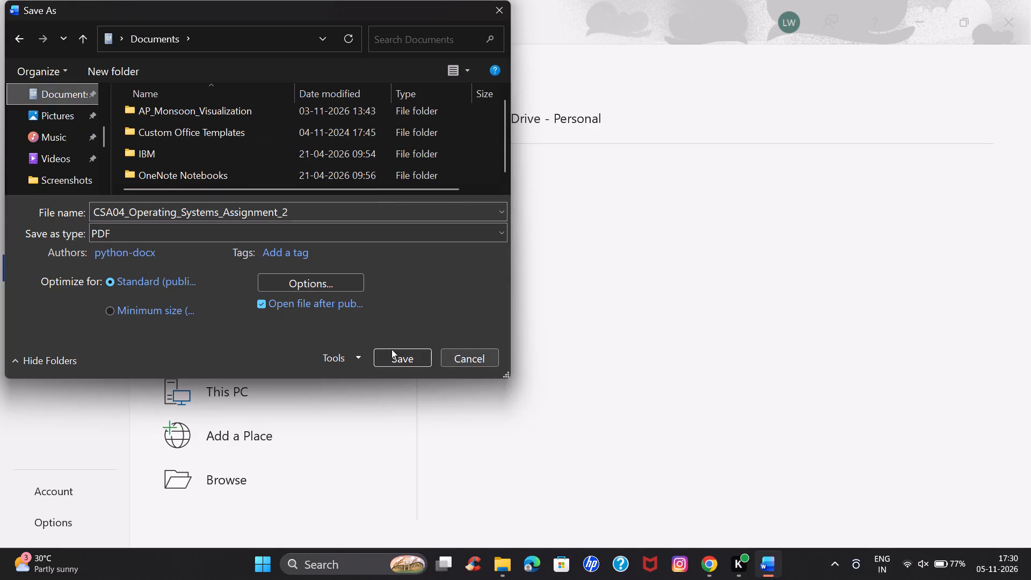
pyautogui.rightClick(391, 356)
pyautogui.click(391, 356)
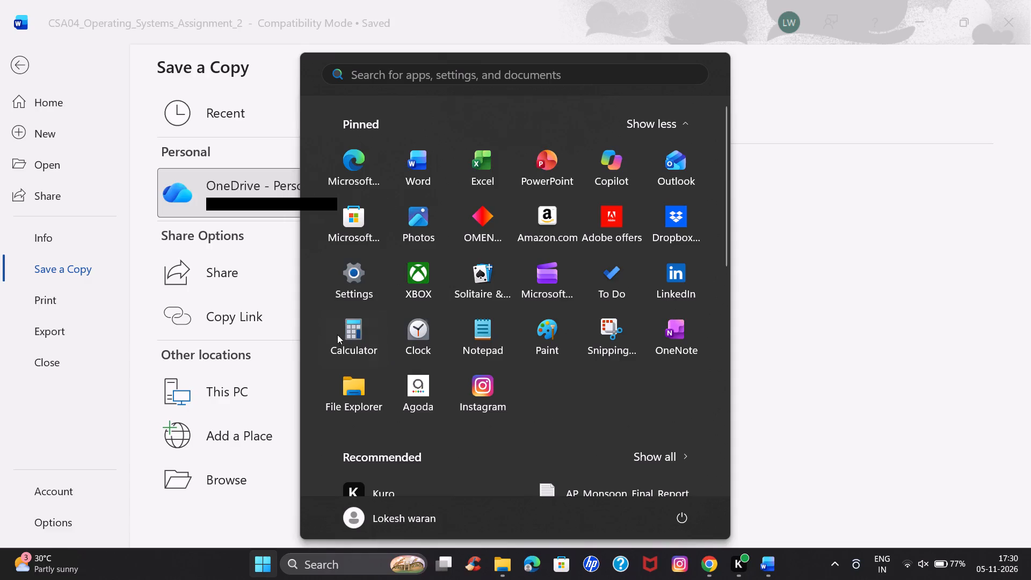
pyautogui.moveTo(305, 316); pyautogui.dragTo(282, 310)
pyautogui.click(282, 310)
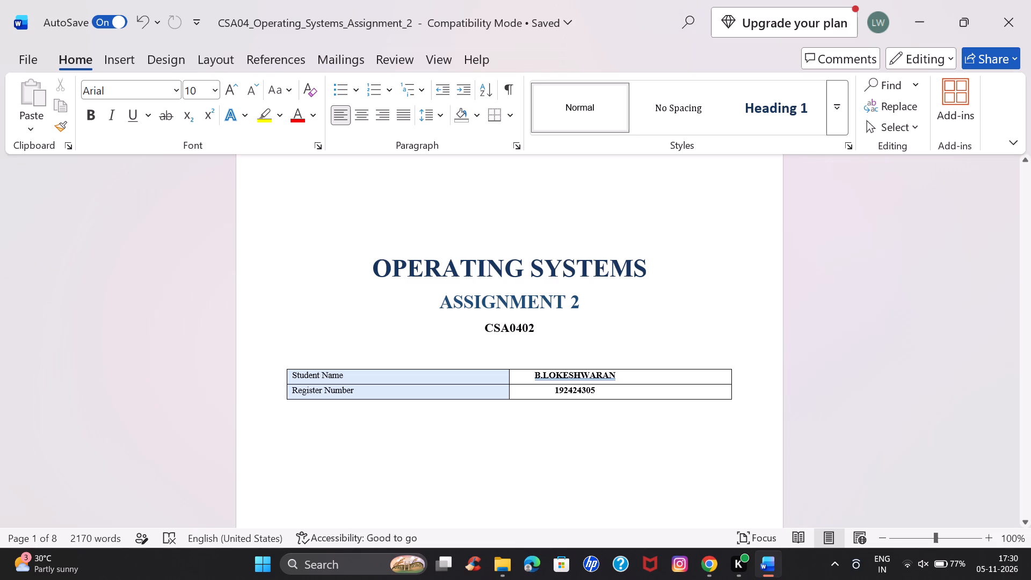
# Switch to File Explorer and check the OneDrive Documents folder for the PDF copy of the assignment.
pyautogui.press('super+Tab')
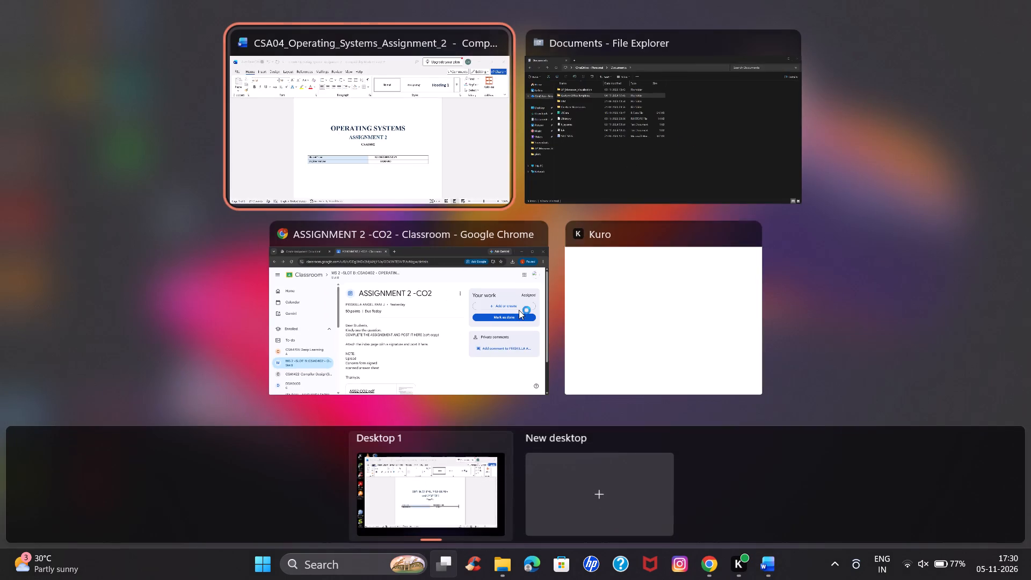
pyautogui.click(635, 160)
pyautogui.click(686, 294)
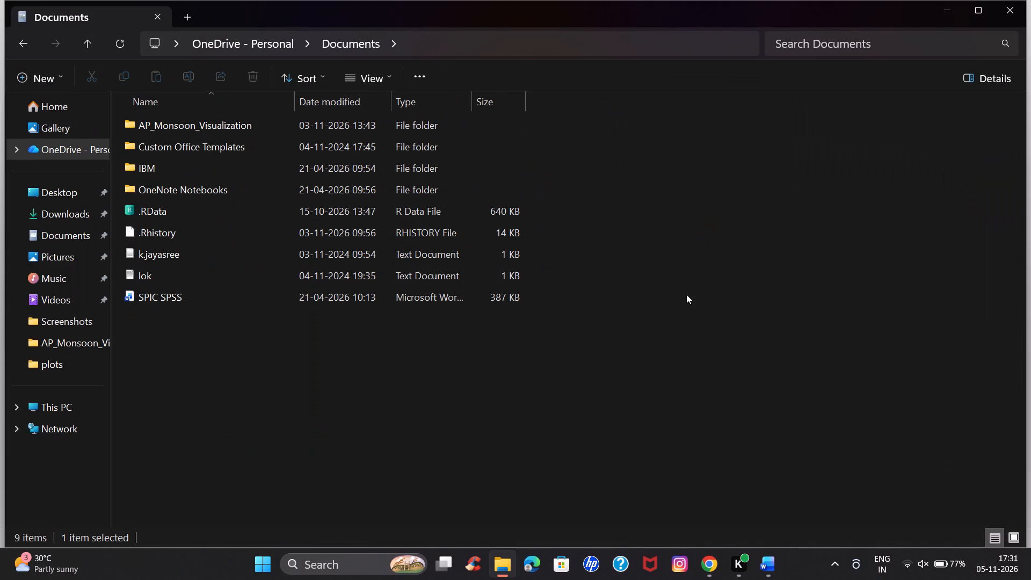
pyautogui.click(511, 357)
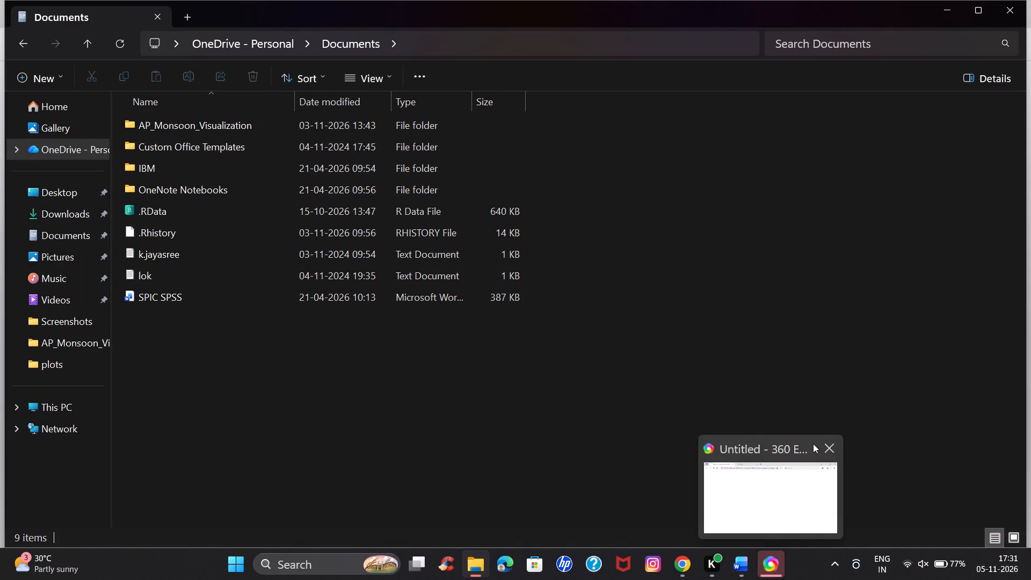
# Close the blank Untitled 360 window.
pyautogui.click(820, 450)
pyautogui.click(633, 474)
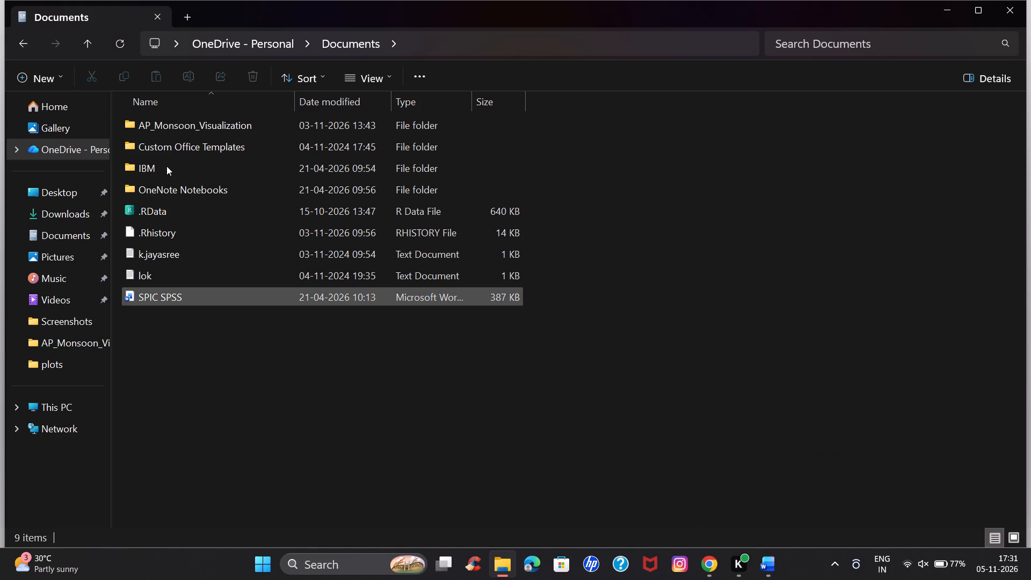
# Check the local Documents folder for the Operating Systems Assignment 2 PDF and try to open it.
pyautogui.click(55, 207)
pyautogui.click(57, 229)
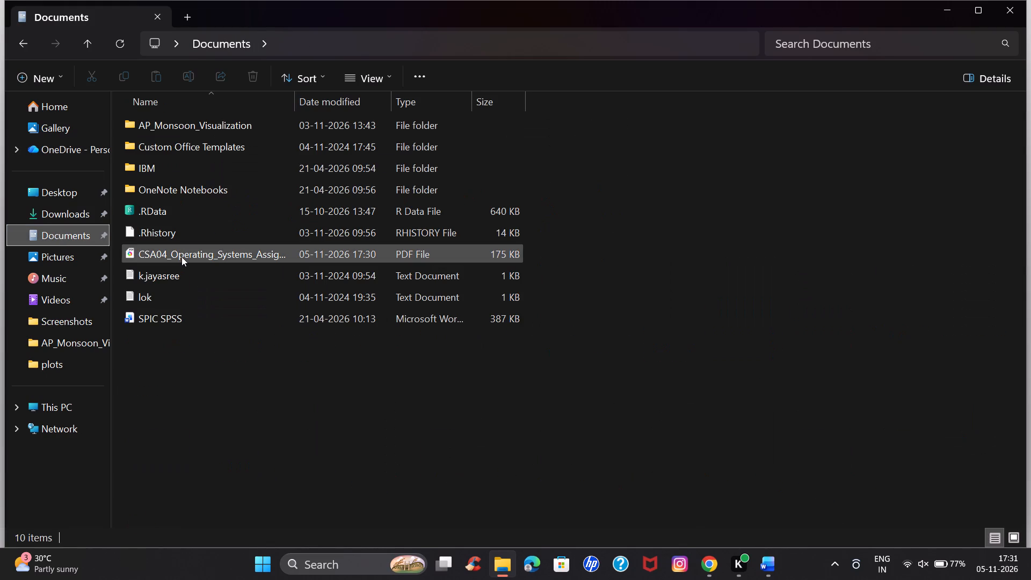
pyautogui.doubleClick(185, 255)
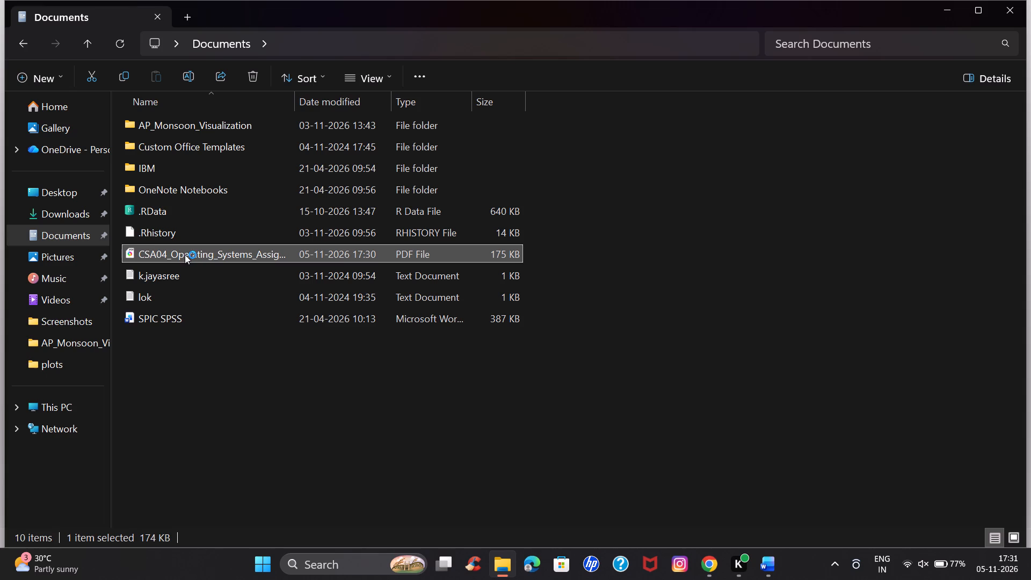
pyautogui.tripleClick(185, 255)
# Switch to Classroom and attach the CSA04_Operating_Systems_Assignment_2 PDF from the Documents folder to ASSIGNMENT 2 -CO2.
pyautogui.press('super+Tab')
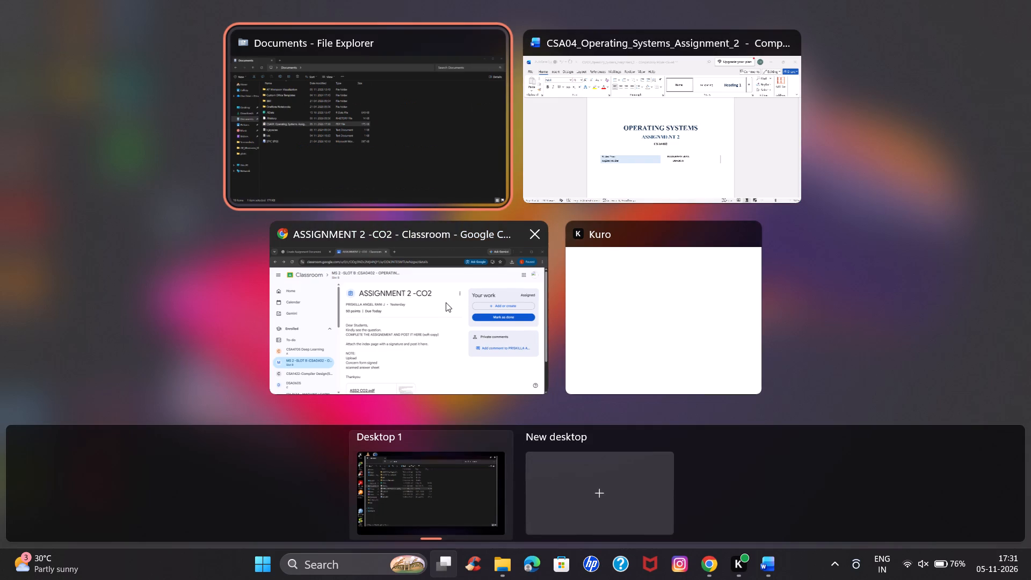
pyautogui.click(446, 302)
pyautogui.click(839, 227)
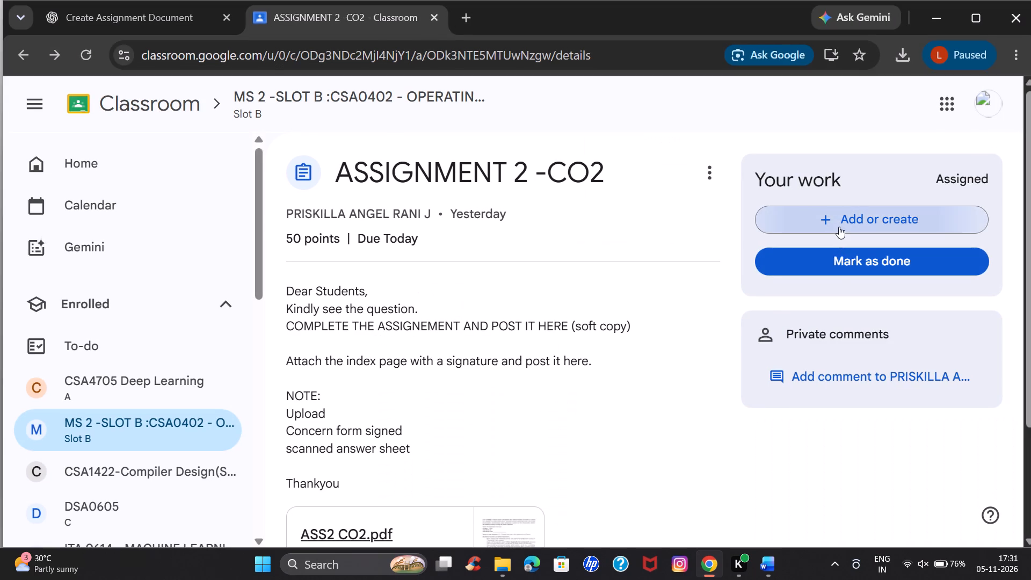
pyautogui.click(834, 264)
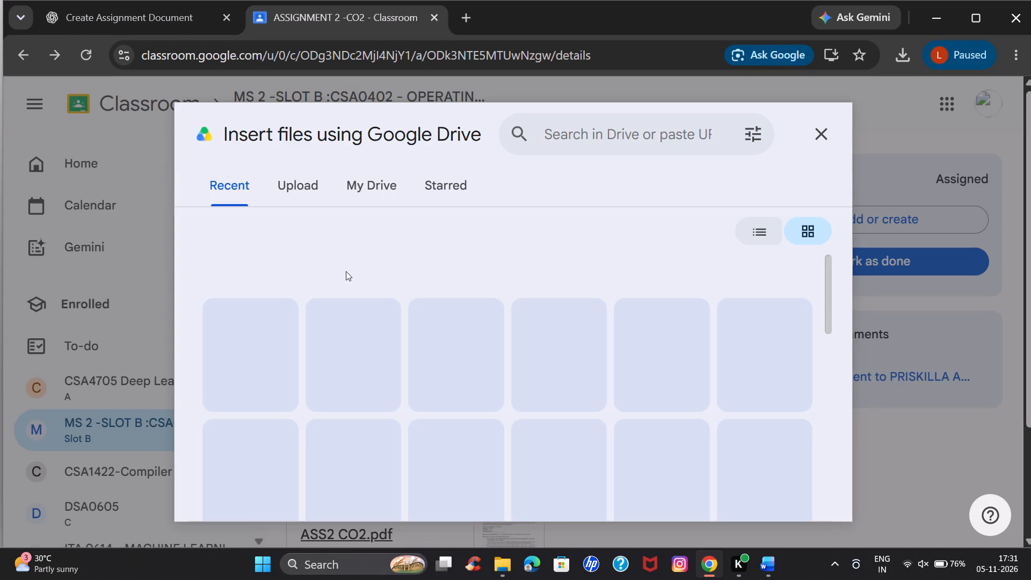
pyautogui.click(293, 191)
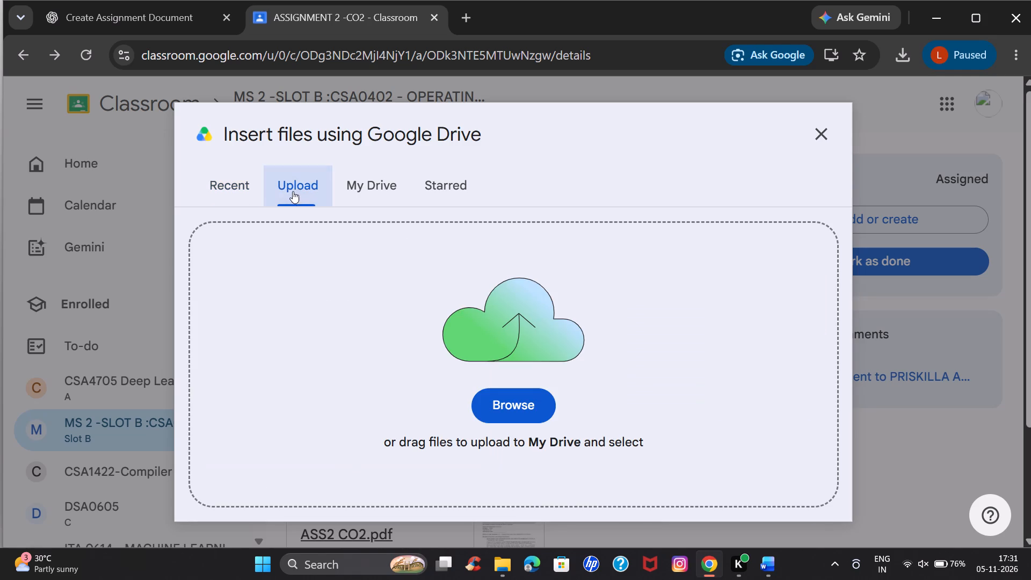
pyautogui.click(475, 394)
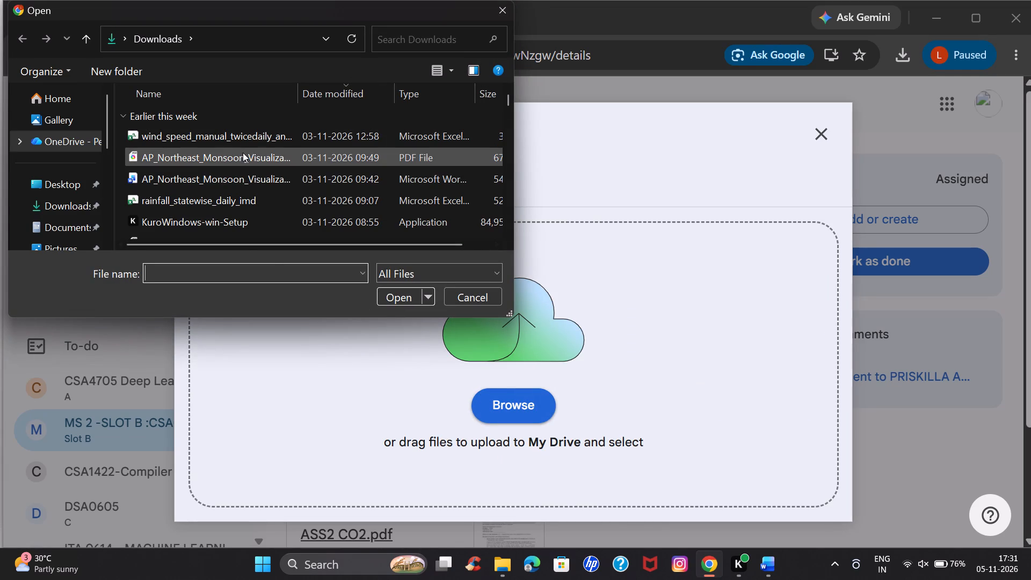
pyautogui.click(58, 226)
pyautogui.scroll(-1, 204, 189)
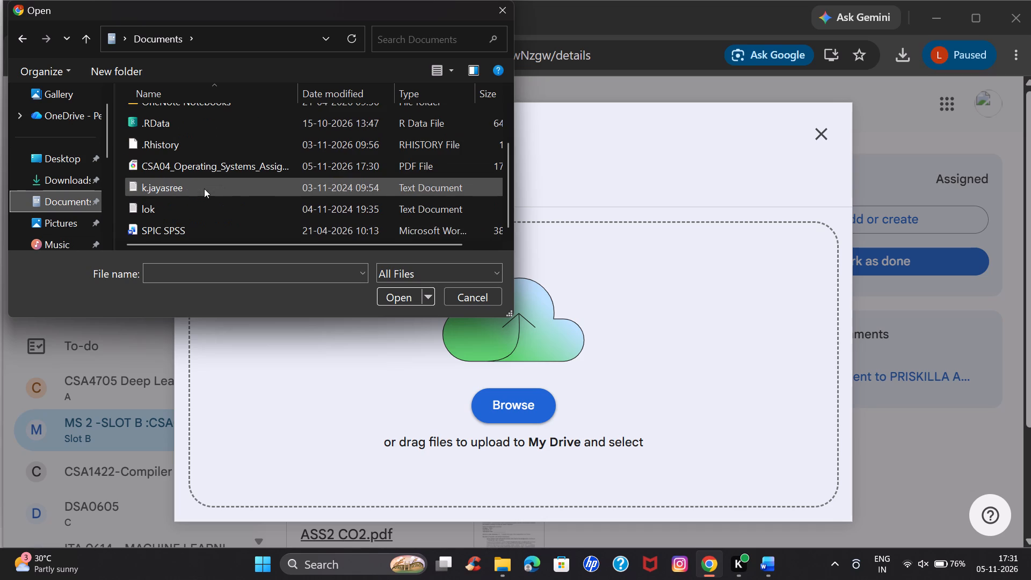
pyautogui.doubleClick(222, 165)
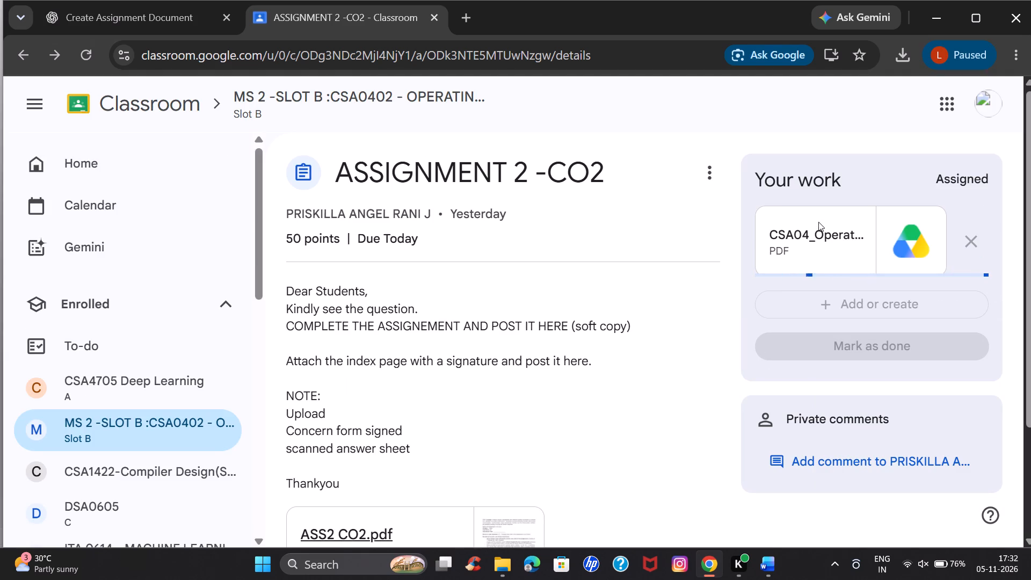
# Turn in ASSIGNMENT 2 -CO2 with the attached PDF.
pyautogui.click(827, 352)
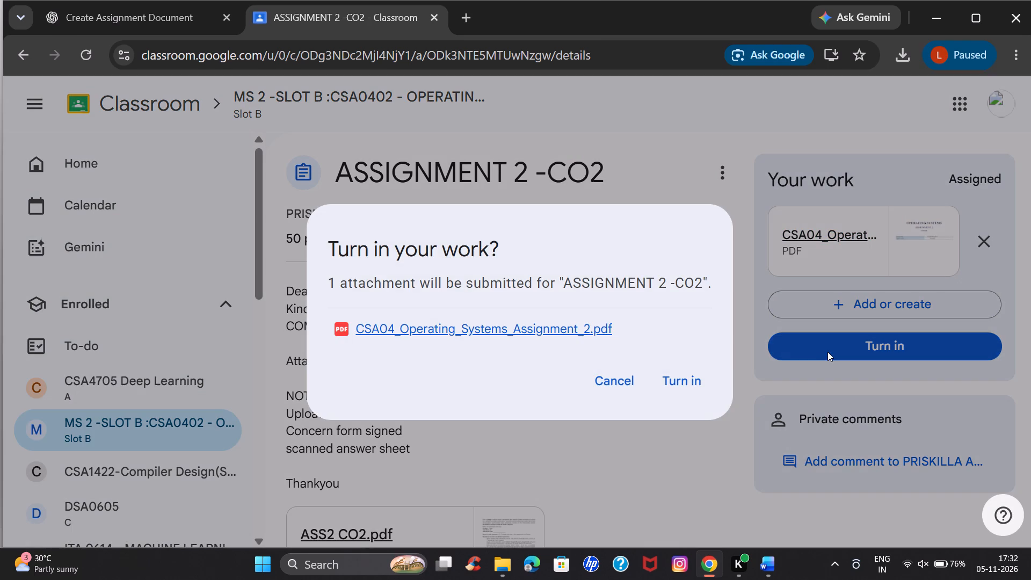
pyautogui.click(704, 374)
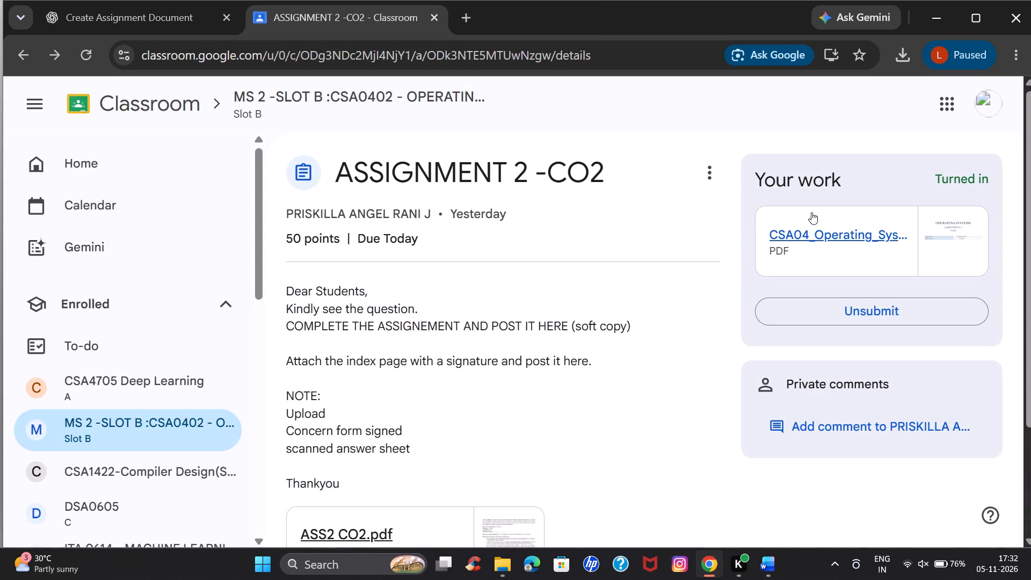
# Review the pages of the submitted CSA04_Operating_Systems_Assignment_2.pdf and close the preview.
pyautogui.click(808, 222)
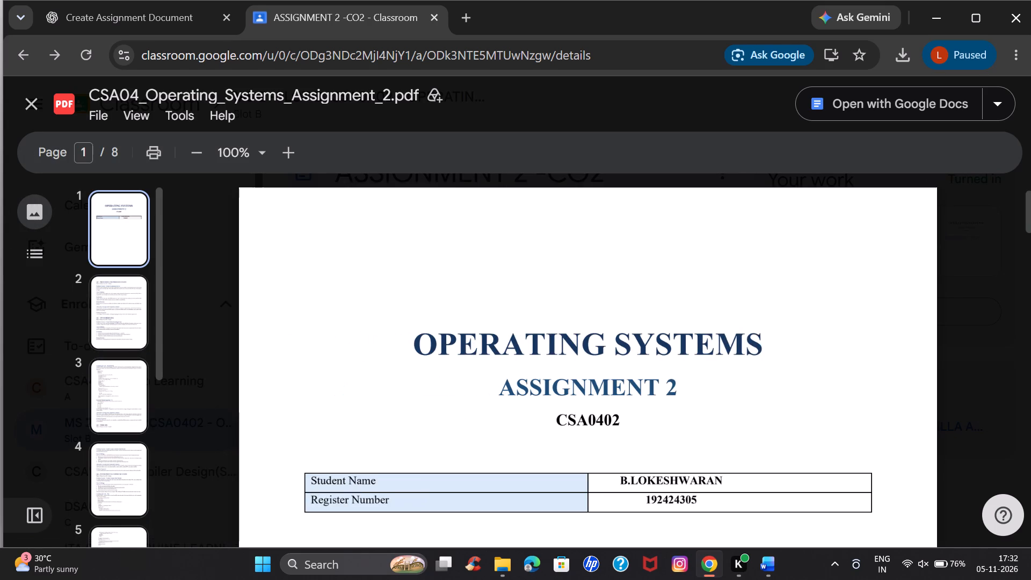
pyautogui.scroll(-9, 743, 284)
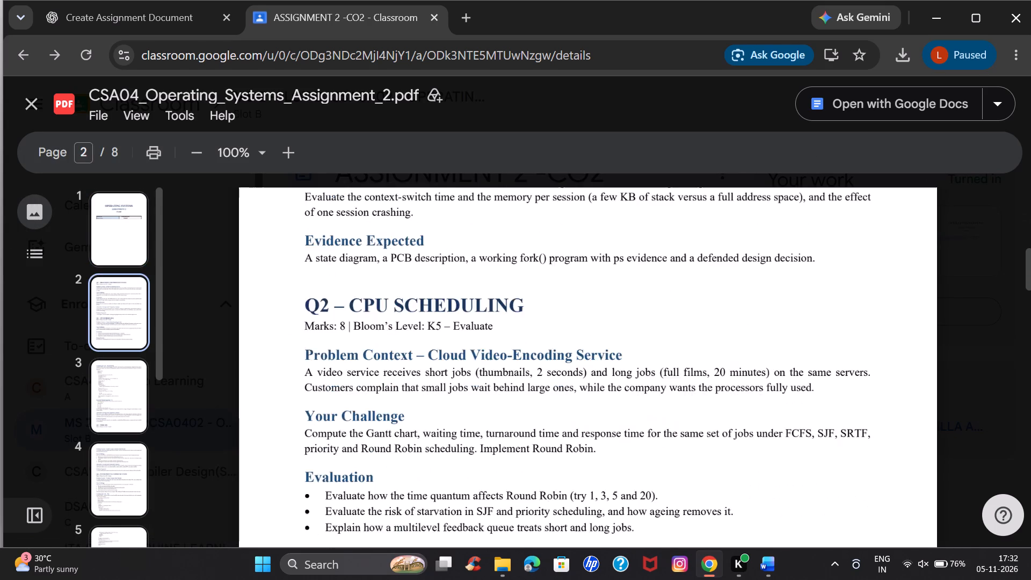
pyautogui.scroll(-18, 743, 284)
pyautogui.scroll(-10, 743, 284)
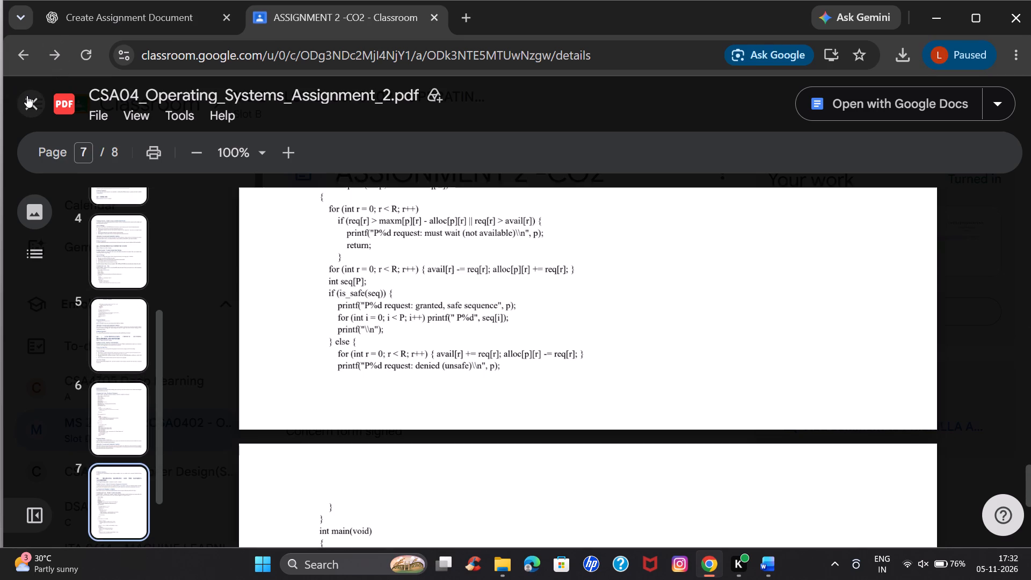
pyautogui.click(27, 96)
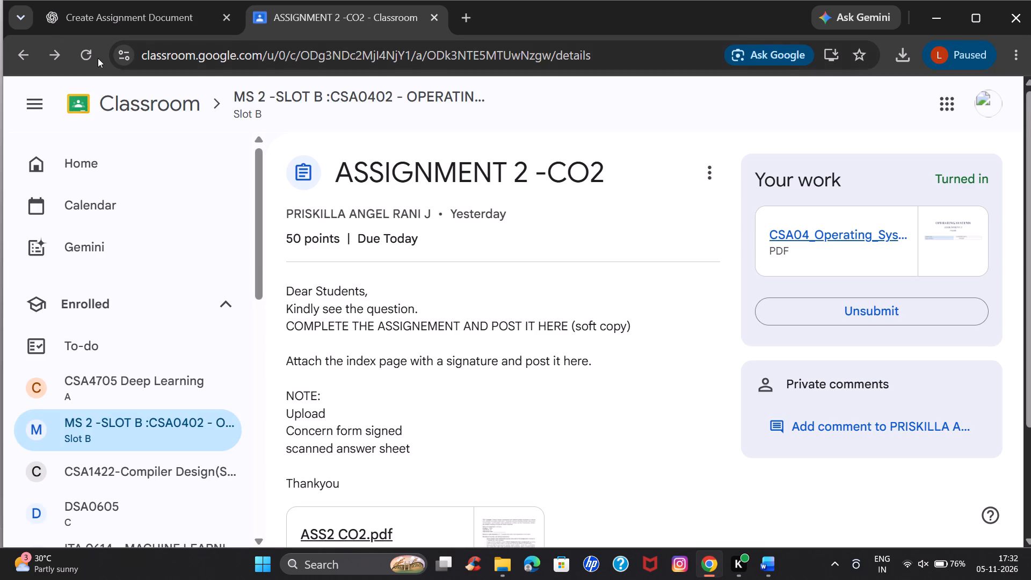
# Go back to the Classroom home page and examine the CSA4705 Deep Learning stream, including the Unit 1 and Unit 2 PDF Materials post.
pyautogui.click(21, 56)
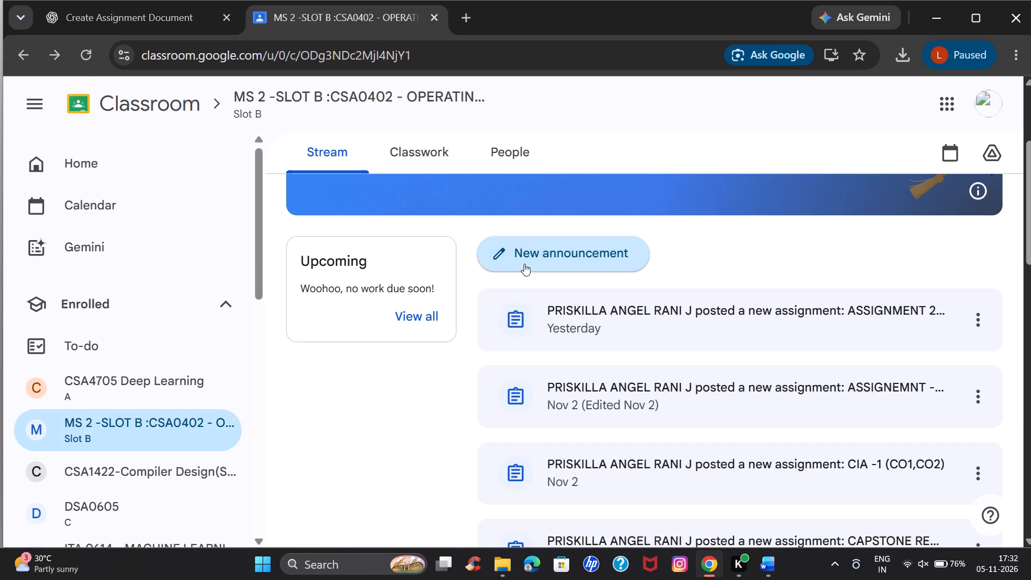
pyautogui.scroll(5, 522, 265)
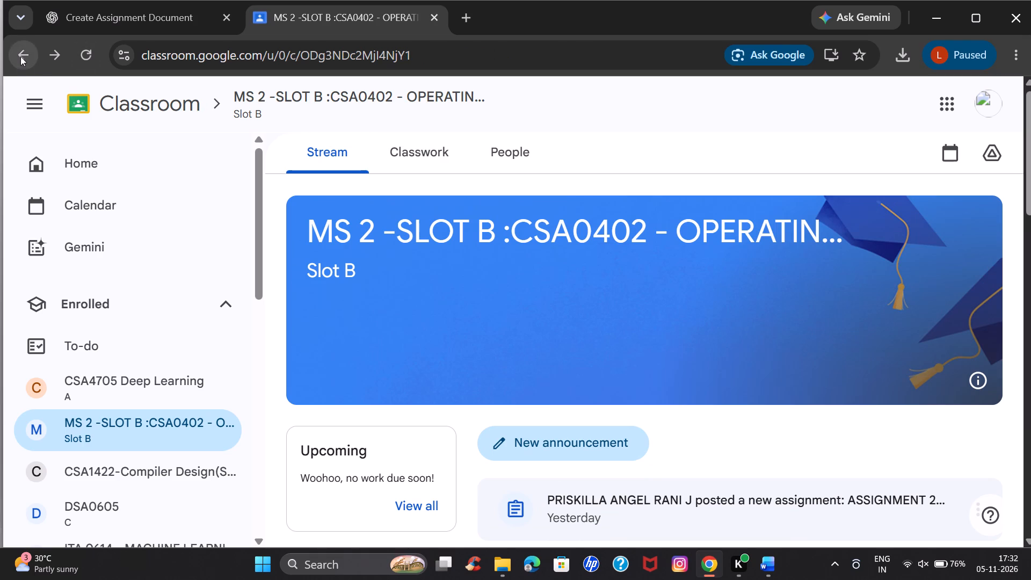
pyautogui.click(20, 56)
pyautogui.click(521, 340)
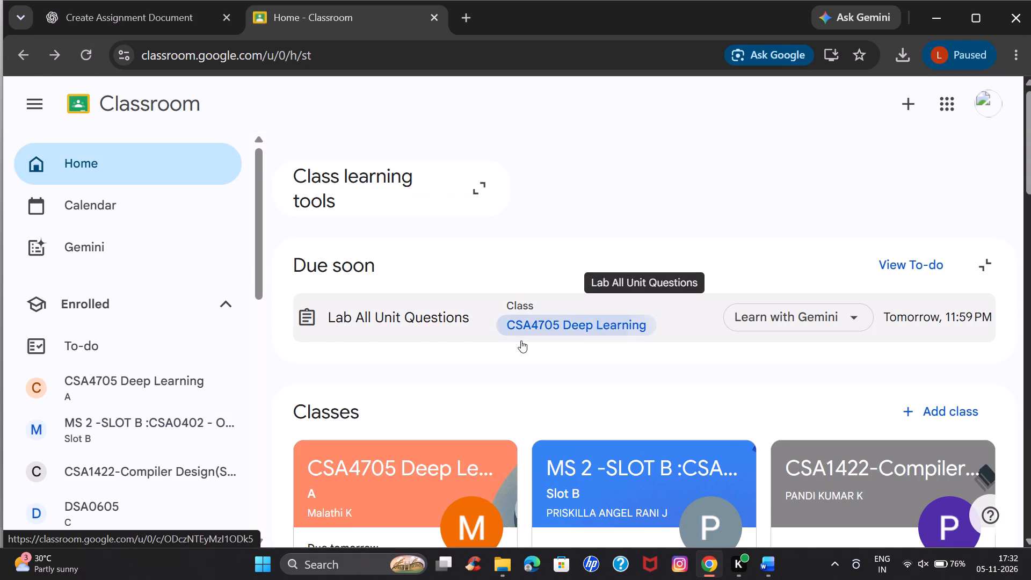
pyautogui.scroll(-4, 521, 340)
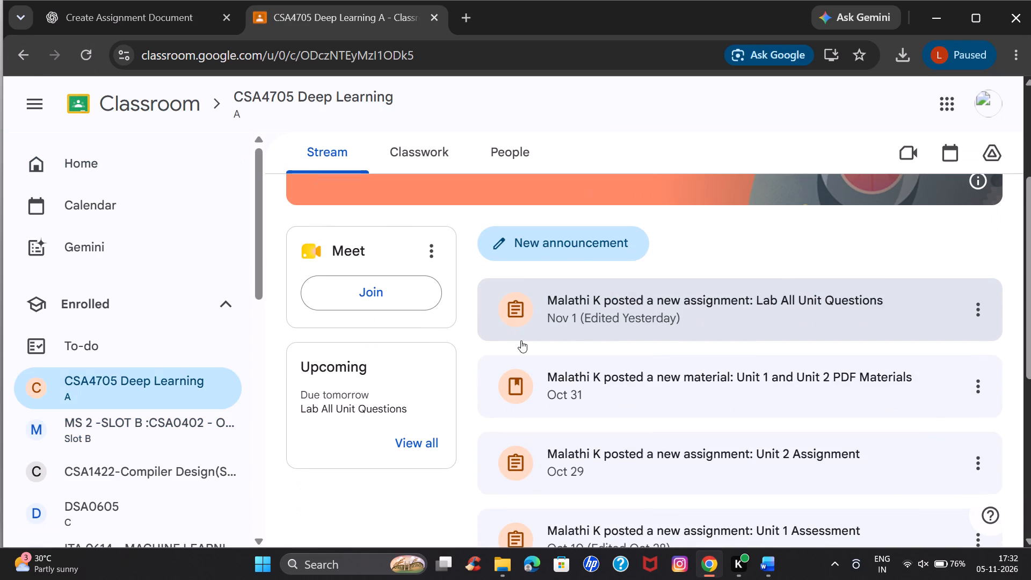
pyautogui.click(635, 380)
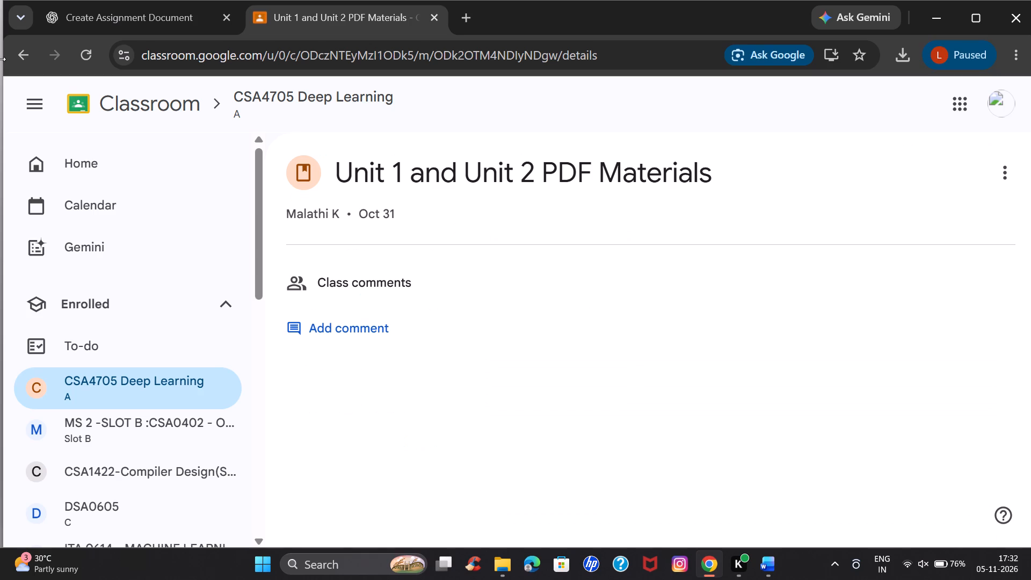
pyautogui.click(18, 62)
pyautogui.scroll(-1, 470, 289)
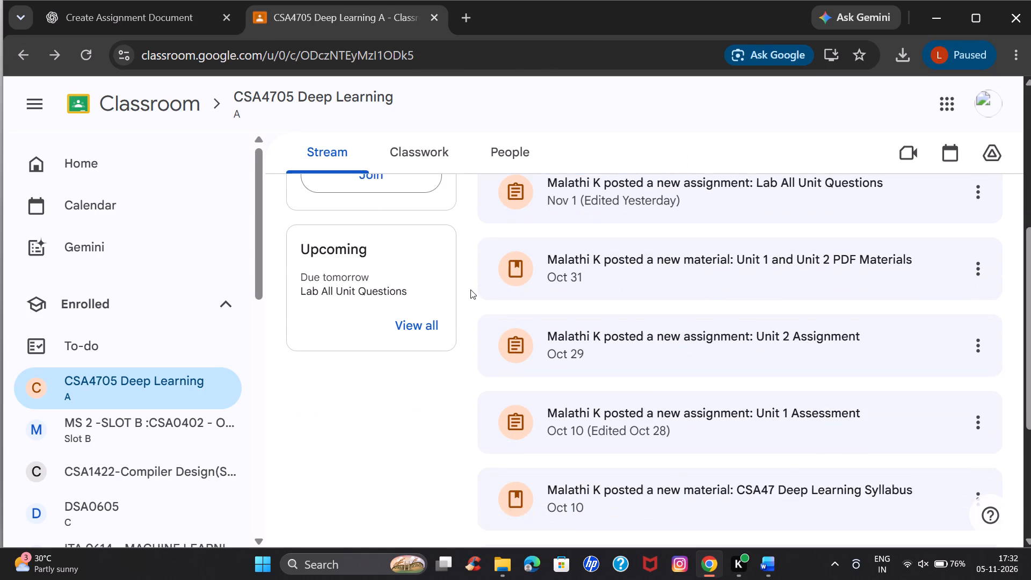
pyautogui.scroll(-1, 470, 289)
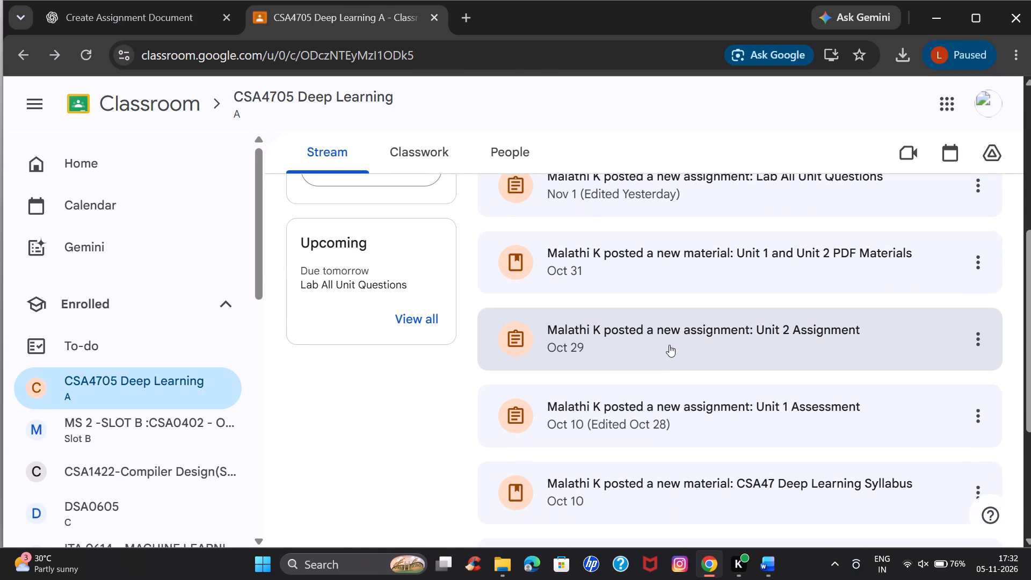
pyautogui.scroll(2, 669, 345)
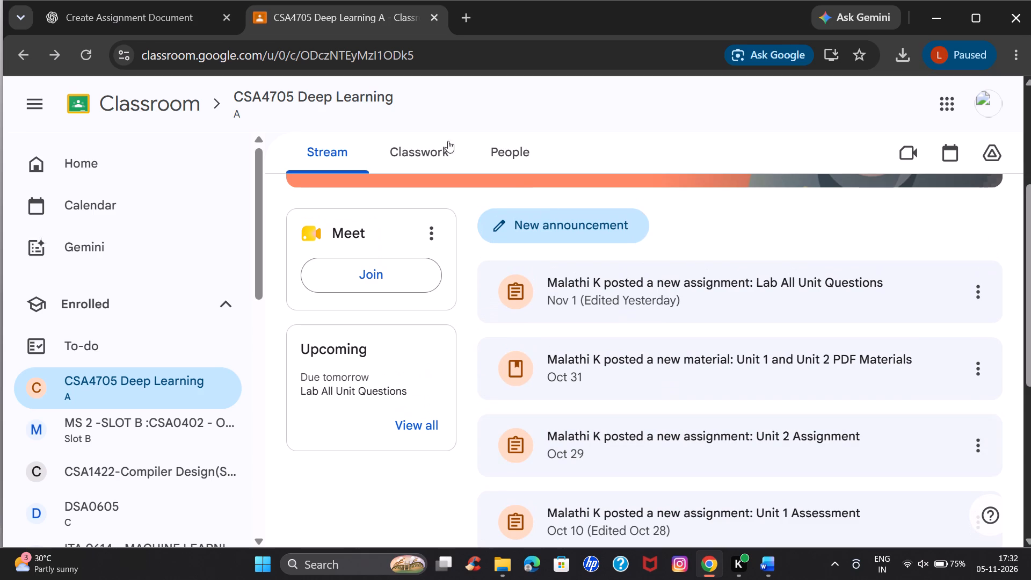
pyautogui.scroll(7, 500, 270)
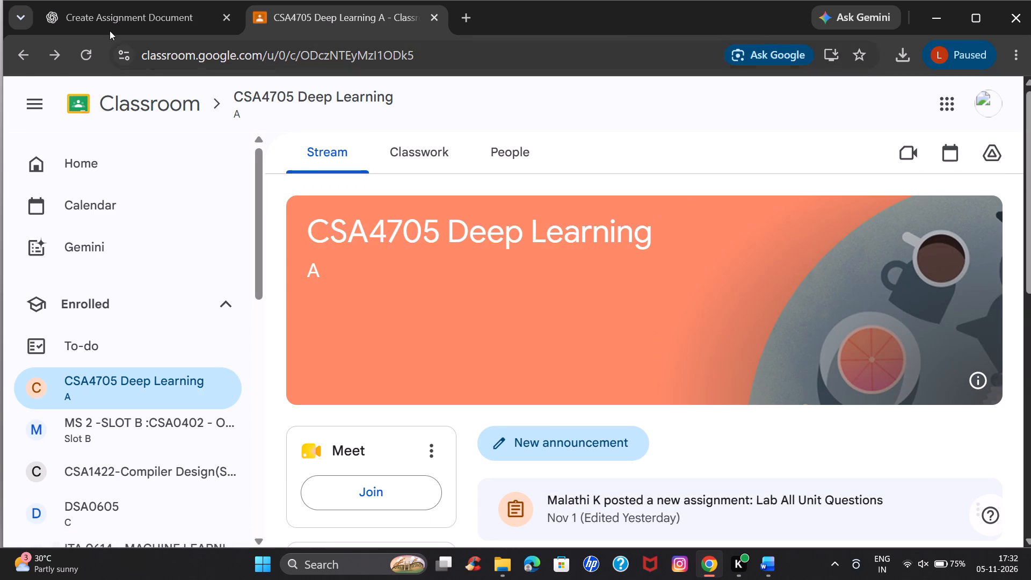
pyautogui.click(23, 54)
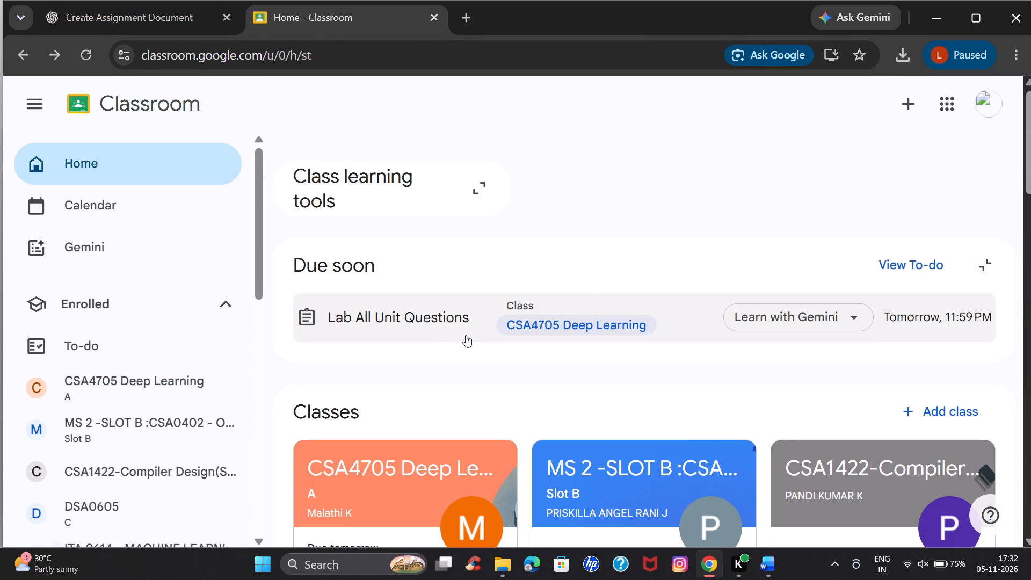
# Open the Lab All Unit Questions assignment and examine the list of experiments in Deep Learning.pdf, selecting its text from the title down.
pyautogui.click(425, 318)
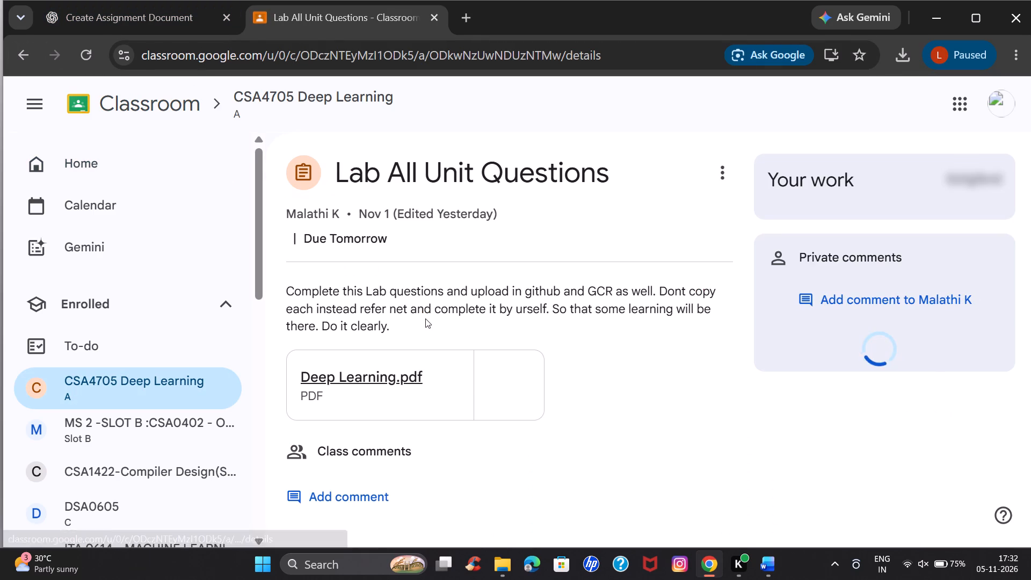
pyautogui.click(391, 382)
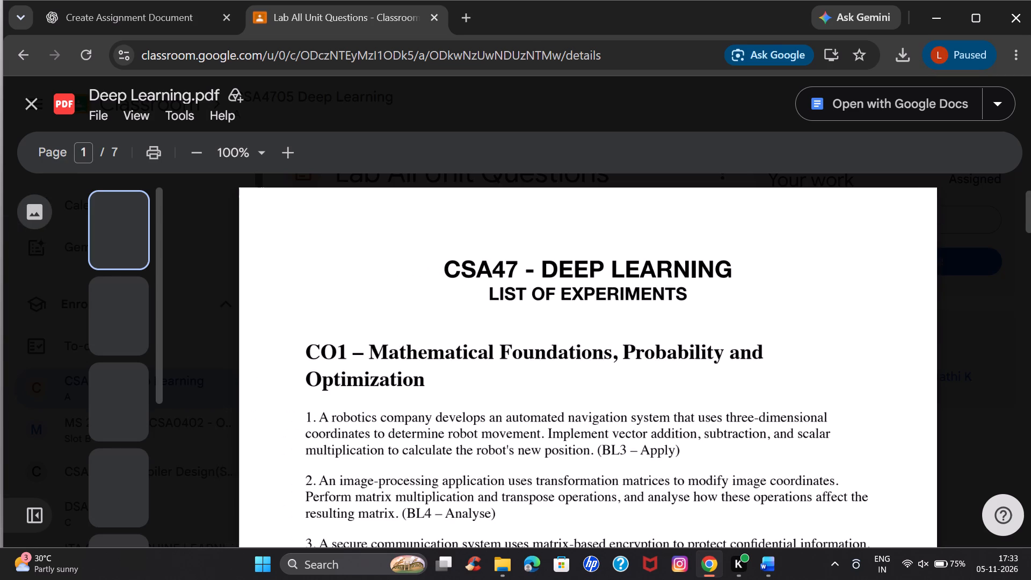
pyautogui.moveTo(309, 346); pyautogui.dragTo(313, 347)
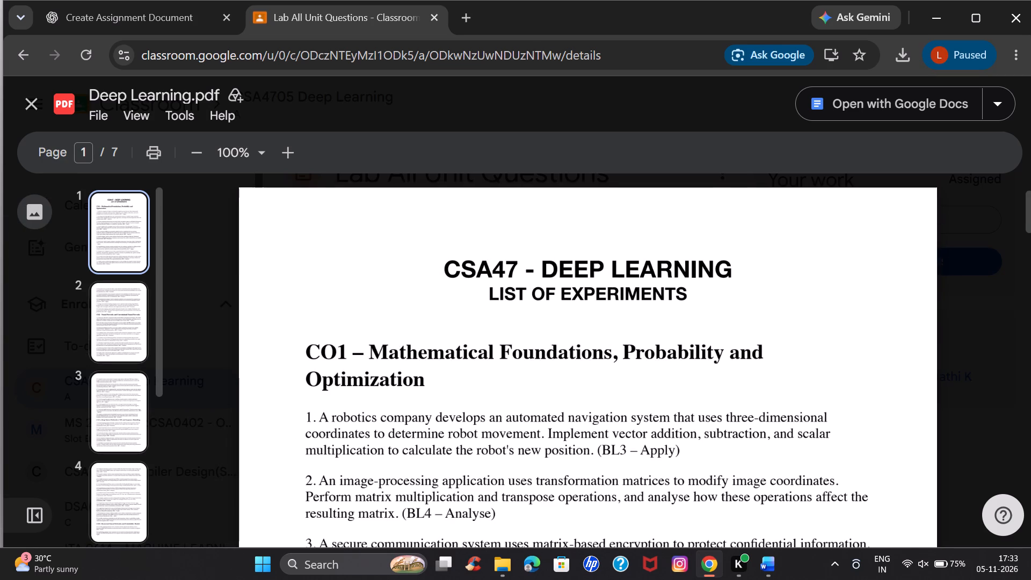
pyautogui.moveTo(313, 347); pyautogui.dragTo(408, 392)
pyautogui.click(405, 342)
pyautogui.moveTo(432, 269); pyautogui.dragTo(495, 550)
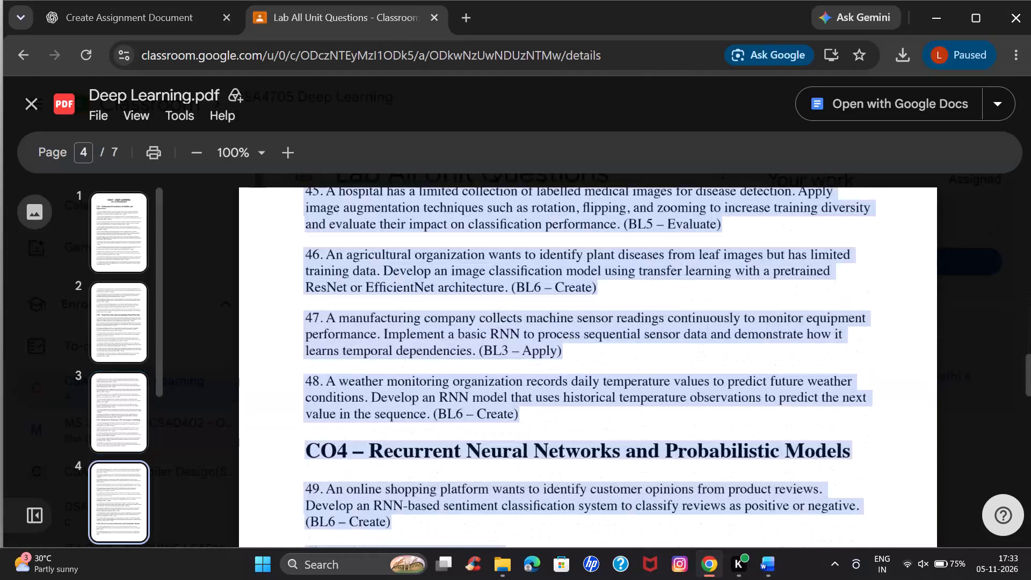
pyautogui.click(320, 372)
pyautogui.click(31, 97)
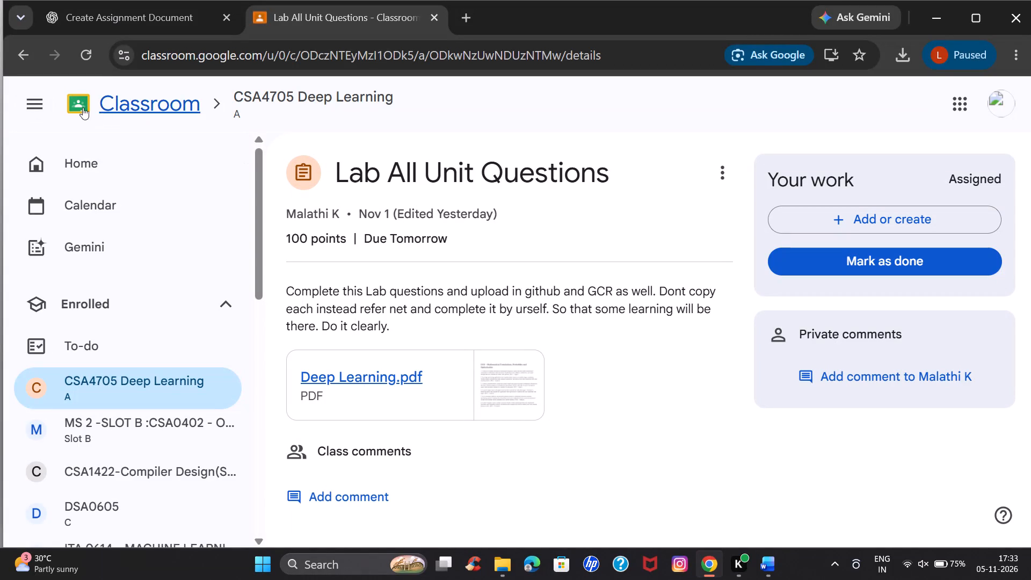
pyautogui.click(24, 54)
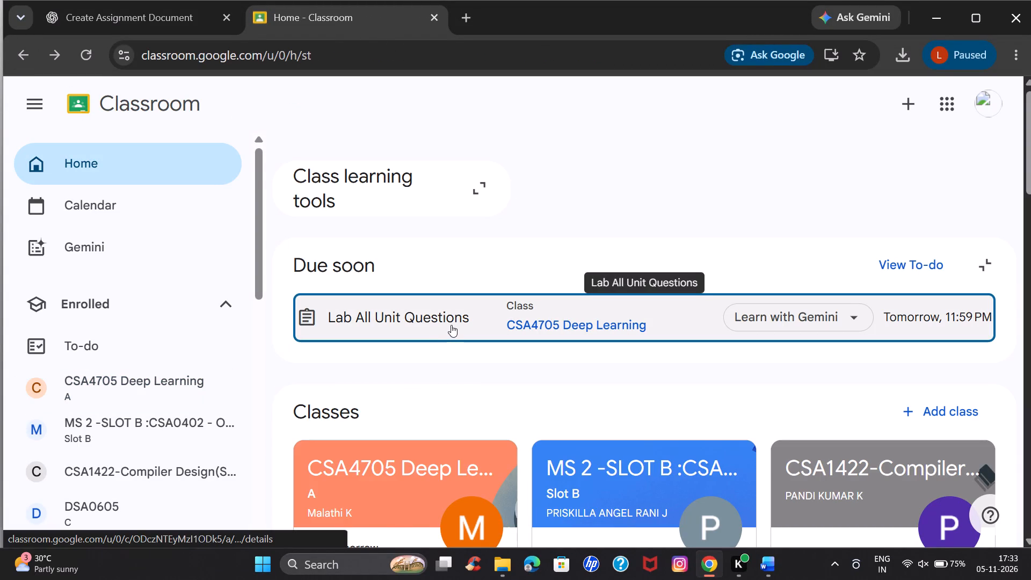
# Check the details of the Lab All Unit Questions assignment listed as due soon, and return to the Classroom home page.
pyautogui.scroll(-1, 483, 419)
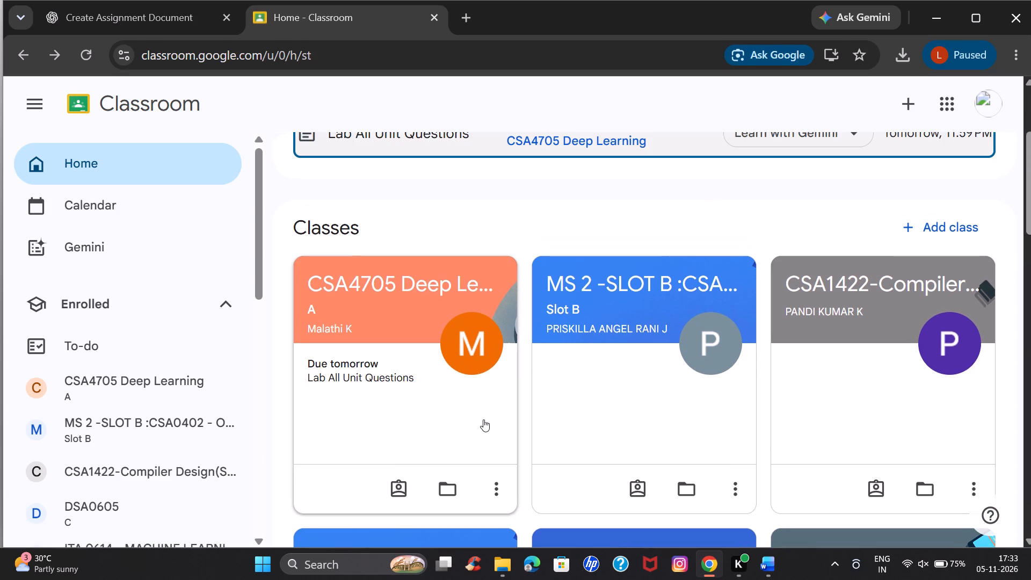
pyautogui.scroll(2, 480, 426)
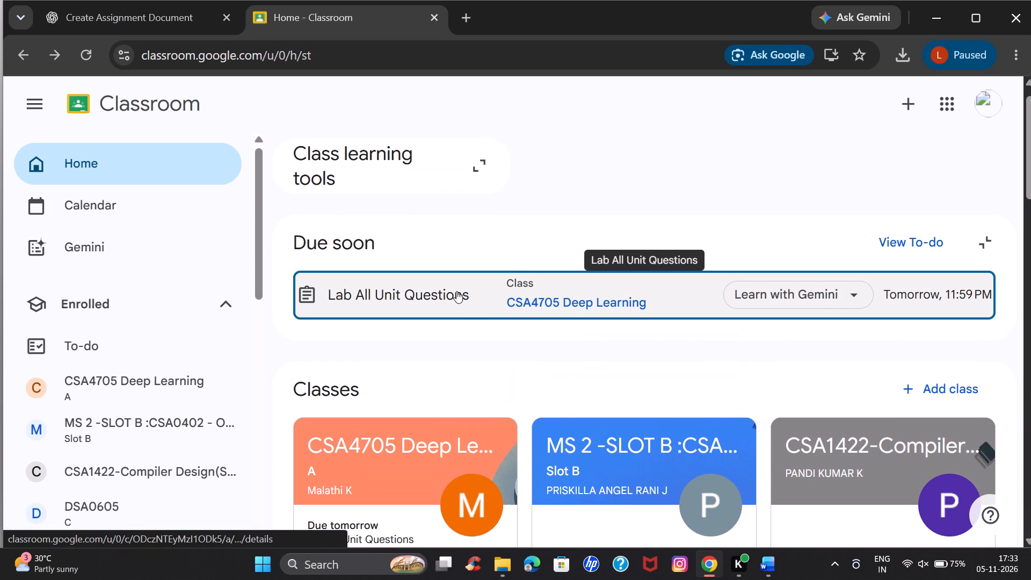
pyautogui.click(456, 291)
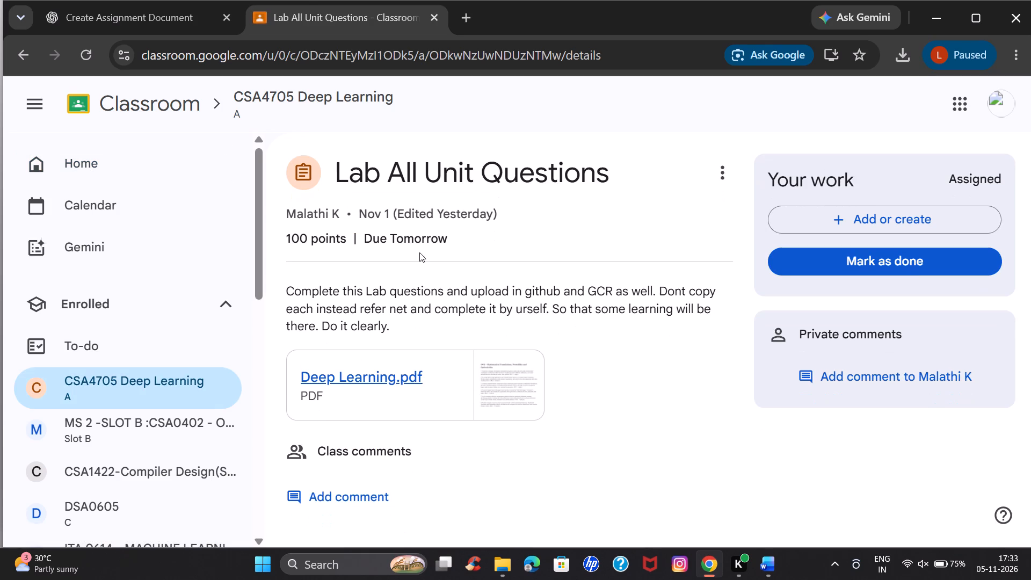
pyautogui.click(16, 55)
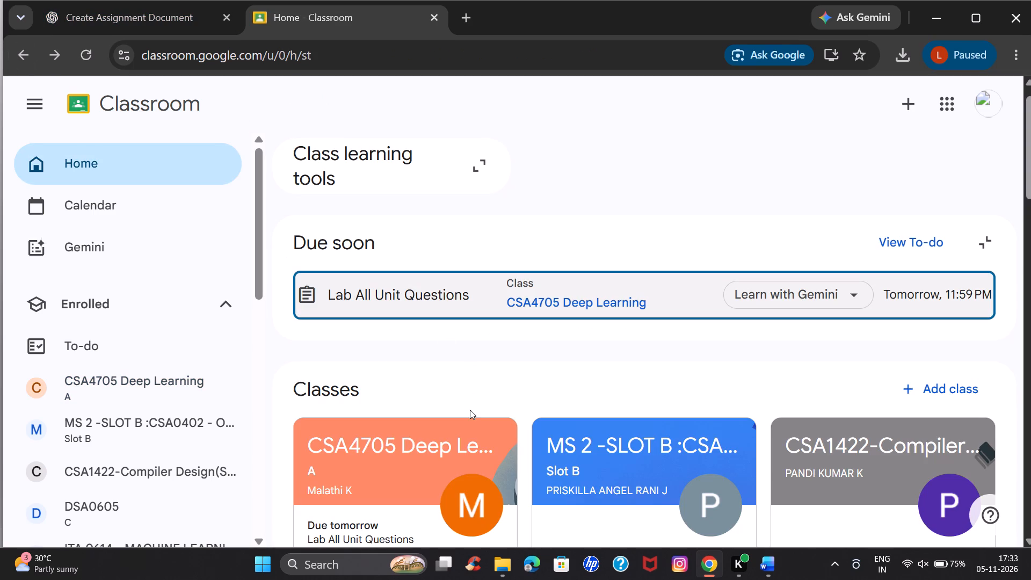
# View Deep Learning.pdf in Lab All Unit Questions from the CSA4705 Deep Learning stream, return to the home page and close the preview.
pyautogui.click(409, 456)
pyautogui.scroll(8, 648, 274)
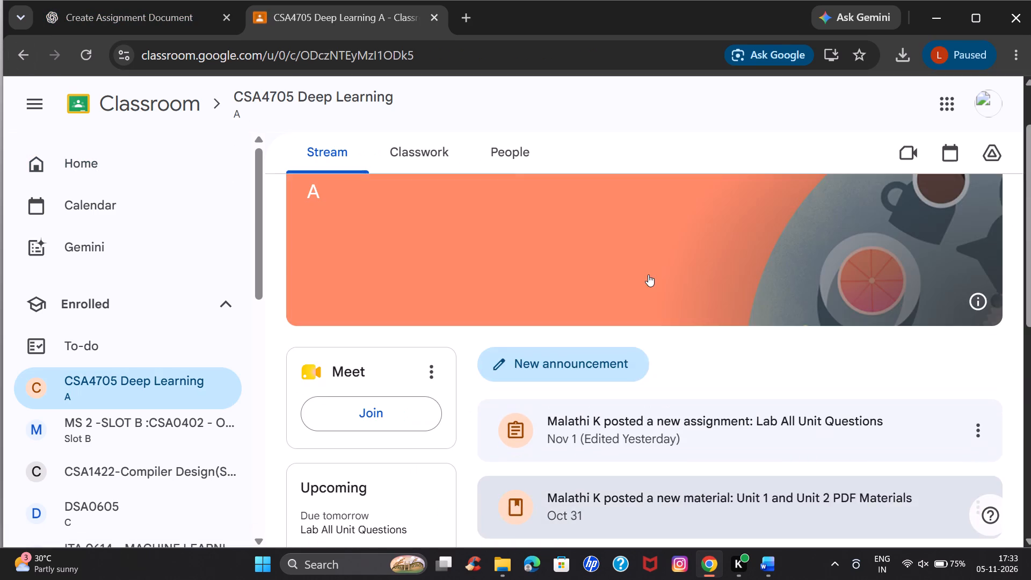
pyautogui.scroll(-3, 648, 274)
pyautogui.click(669, 258)
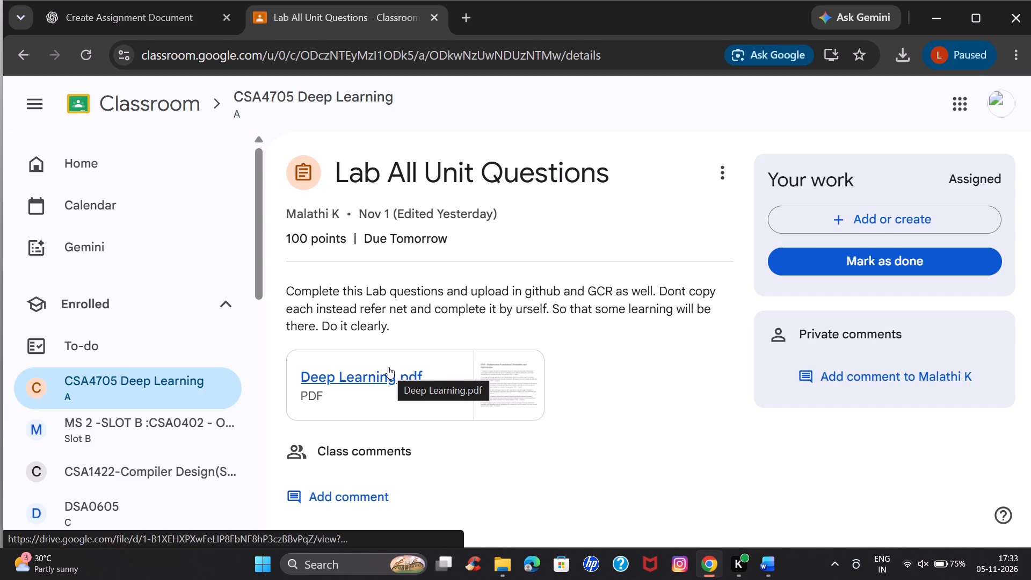
pyautogui.click(388, 367)
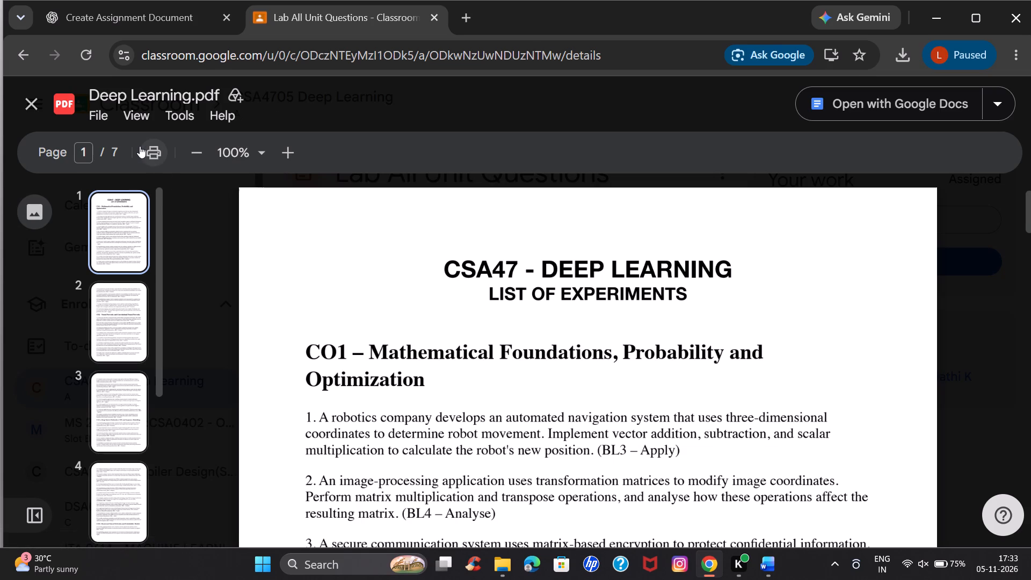
pyautogui.click(30, 56)
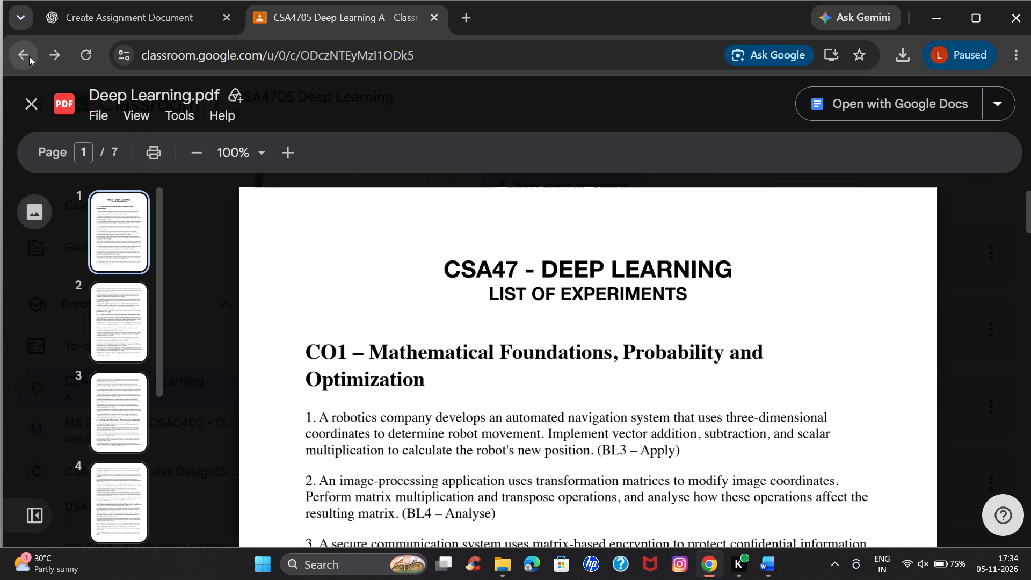
pyautogui.click(29, 56)
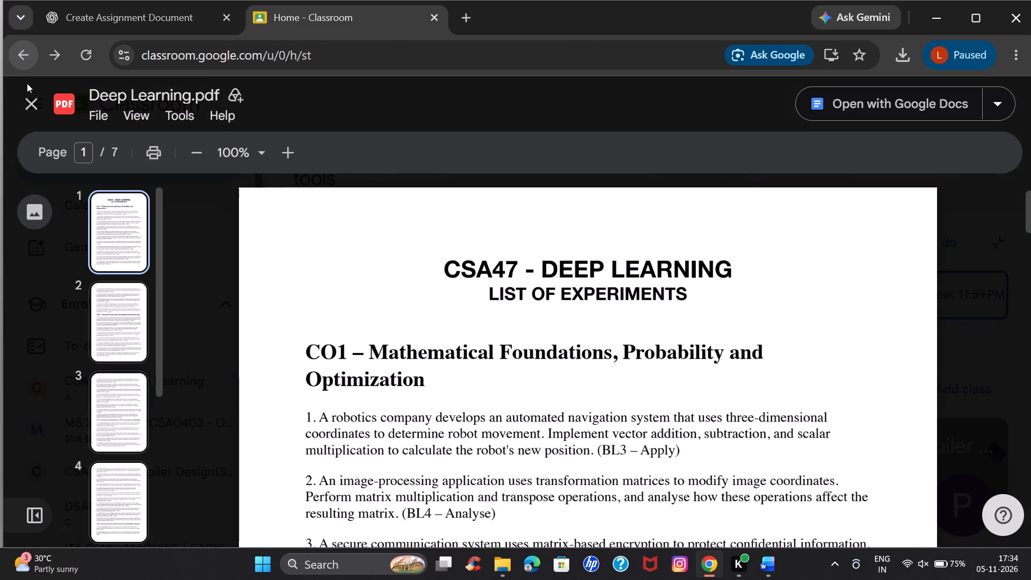
pyautogui.click(26, 94)
# Check the Unit 2 Assignment and its submission in the CSA4705 Deep Learning class, and return to the stream.
pyautogui.scroll(-1, 428, 338)
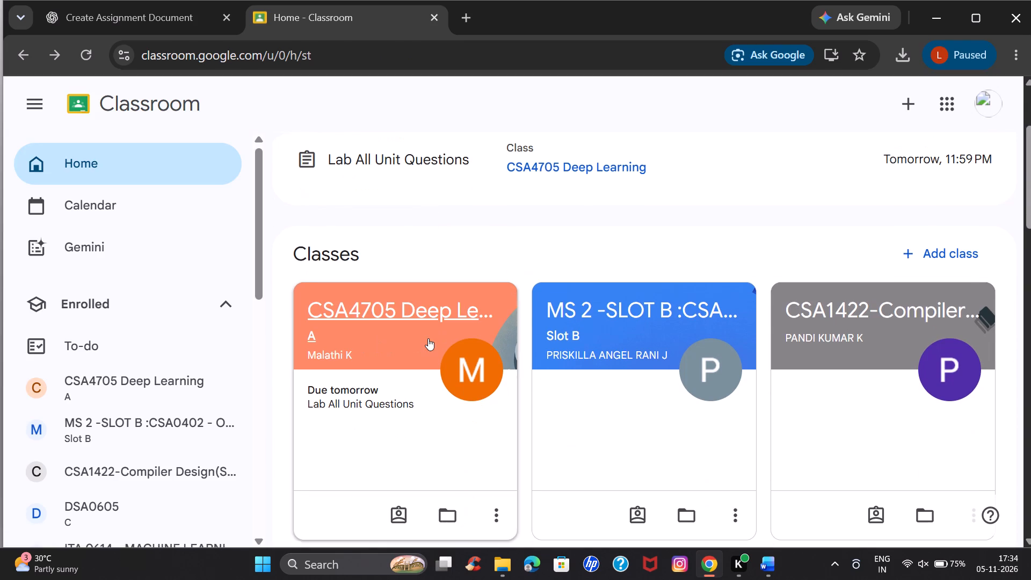
pyautogui.click(366, 316)
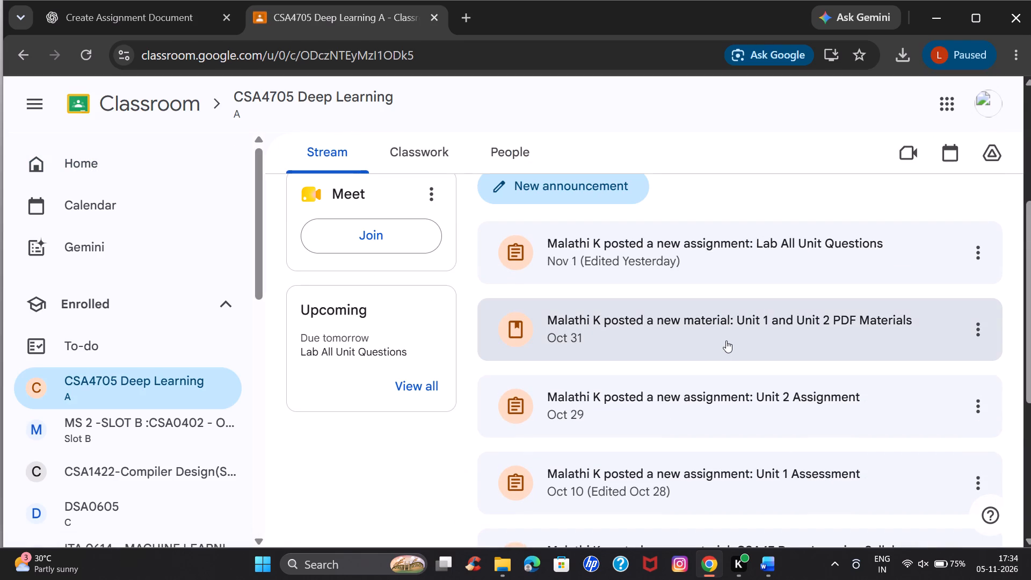
pyautogui.doubleClick(708, 401)
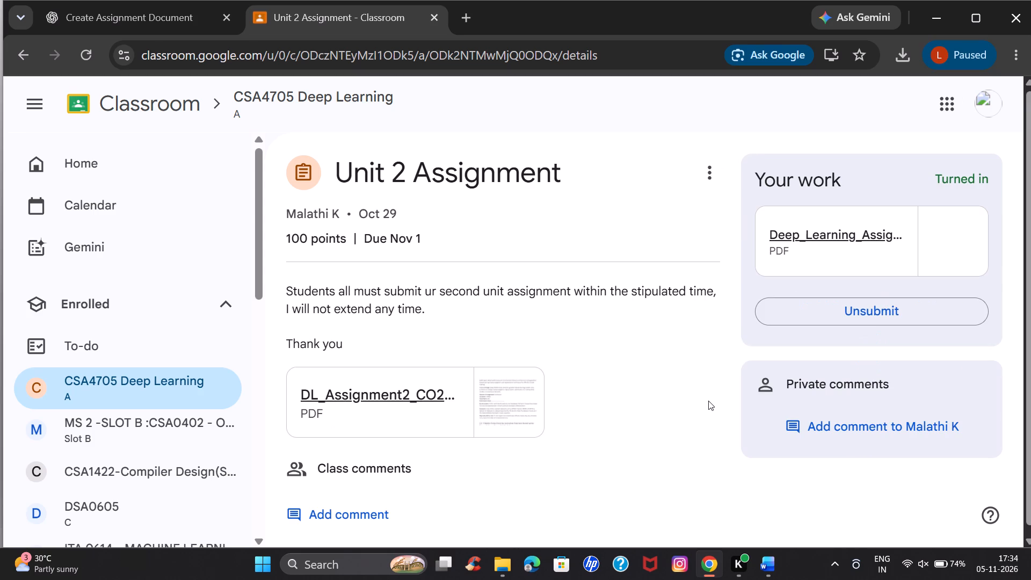
pyautogui.click(26, 57)
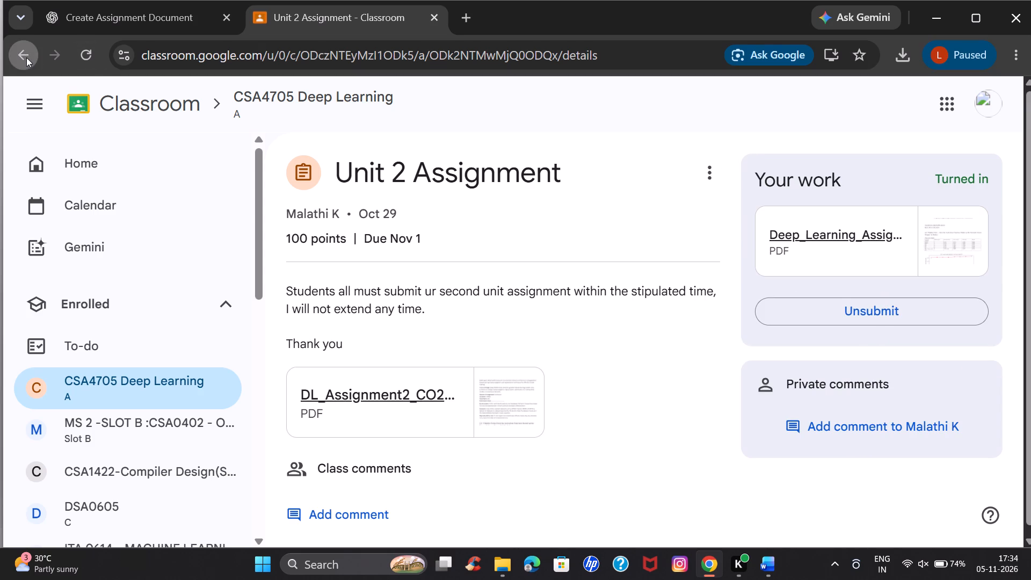
# View the CSA47 Deep Learning Syllabus material, go back, and examine the remaining posts in the class stream.
pyautogui.scroll(-1, 580, 459)
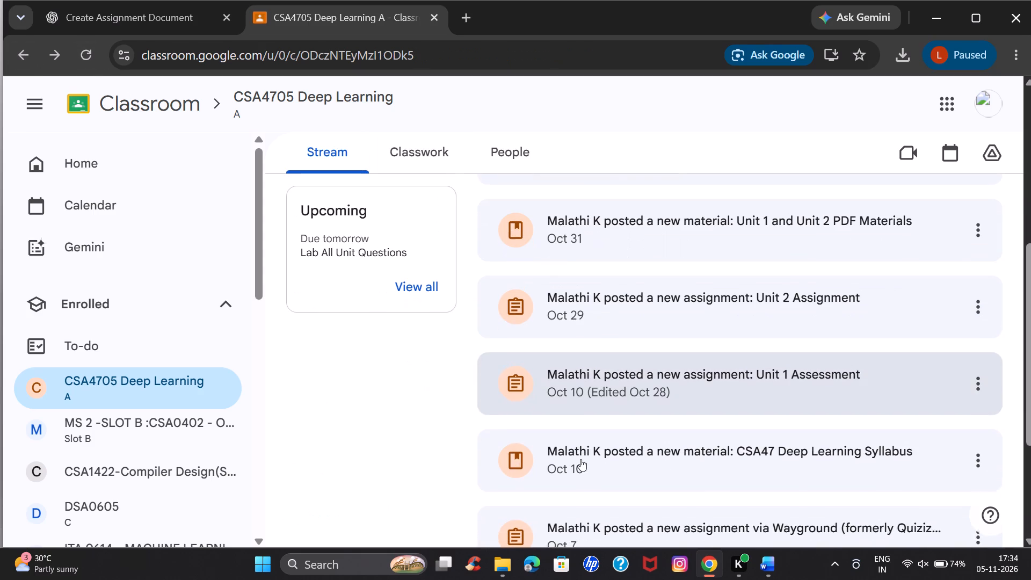
pyautogui.scroll(-1, 580, 459)
pyautogui.click(580, 459)
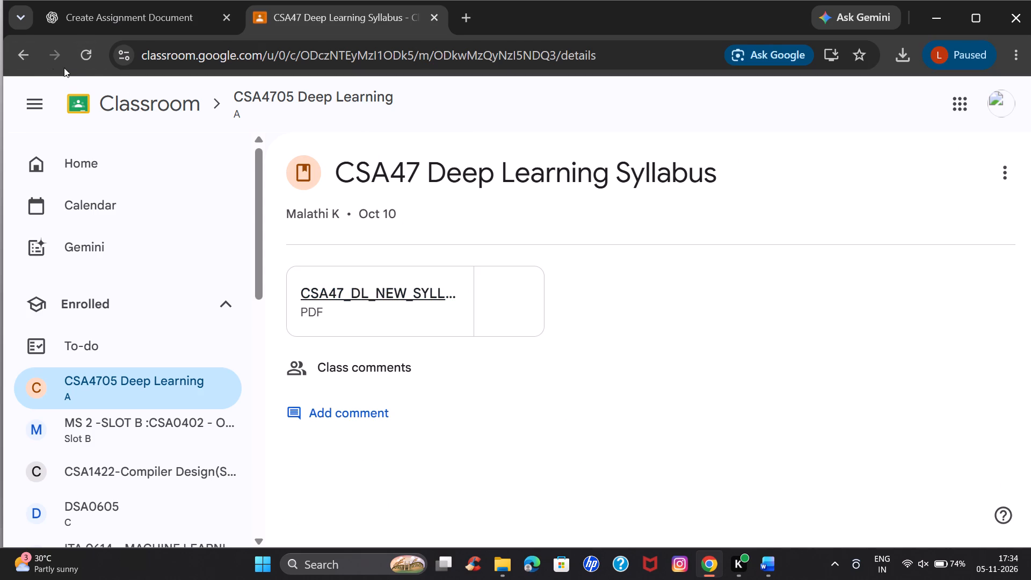
pyautogui.click(17, 53)
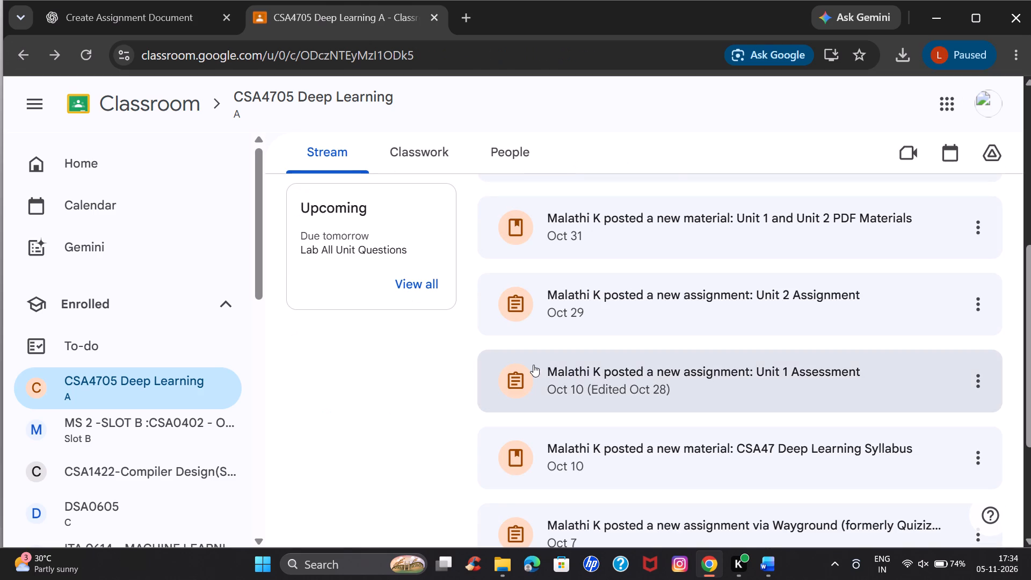
pyautogui.scroll(-2, 533, 365)
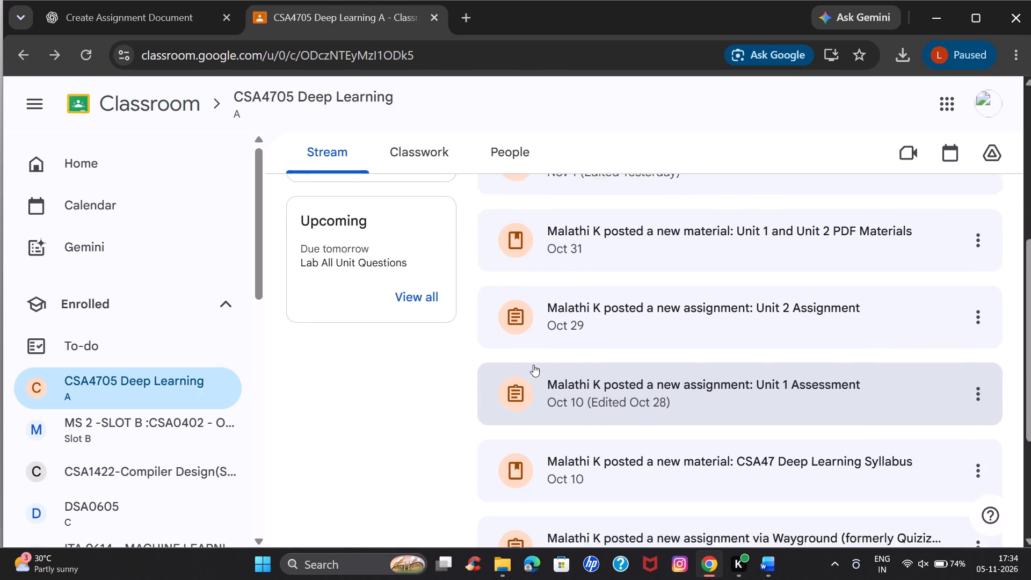
pyautogui.scroll(-1, 533, 365)
pyautogui.scroll(2, 533, 365)
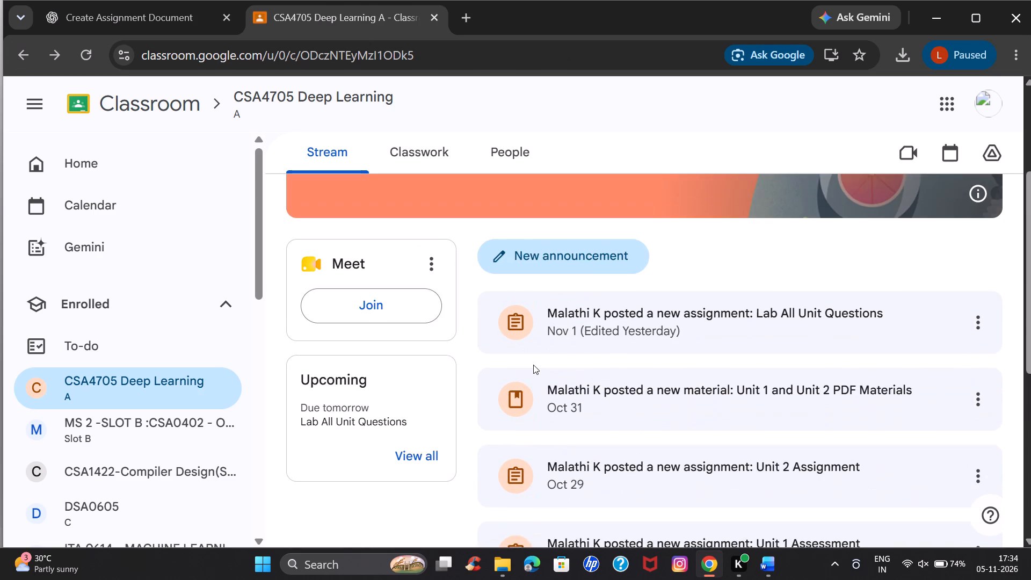
pyautogui.scroll(-8, 533, 365)
pyautogui.scroll(4, 533, 365)
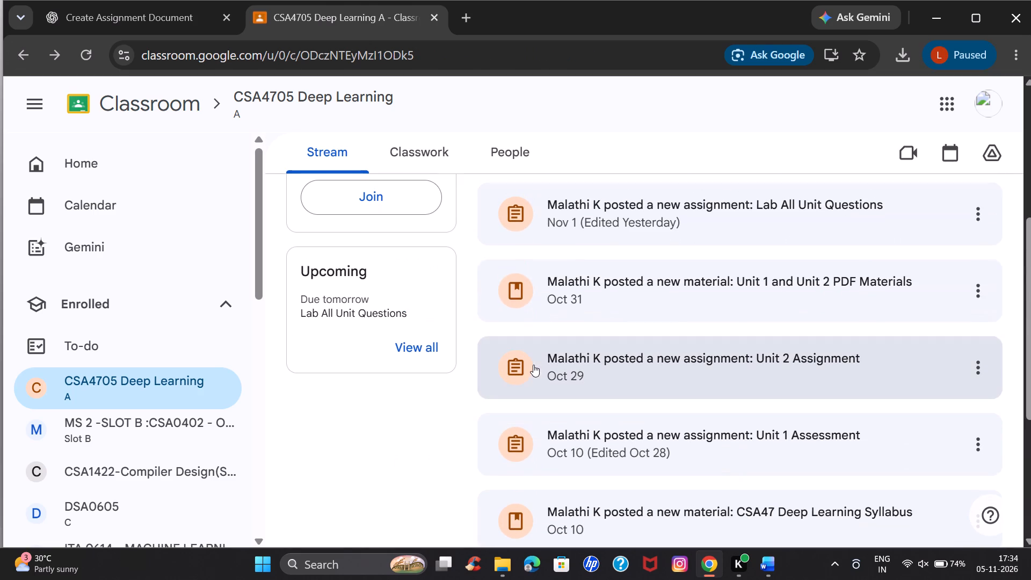
# Open the Lab All Unit Questions assignment and preview its attached Deep Learning.pdf.
pyautogui.click(670, 232)
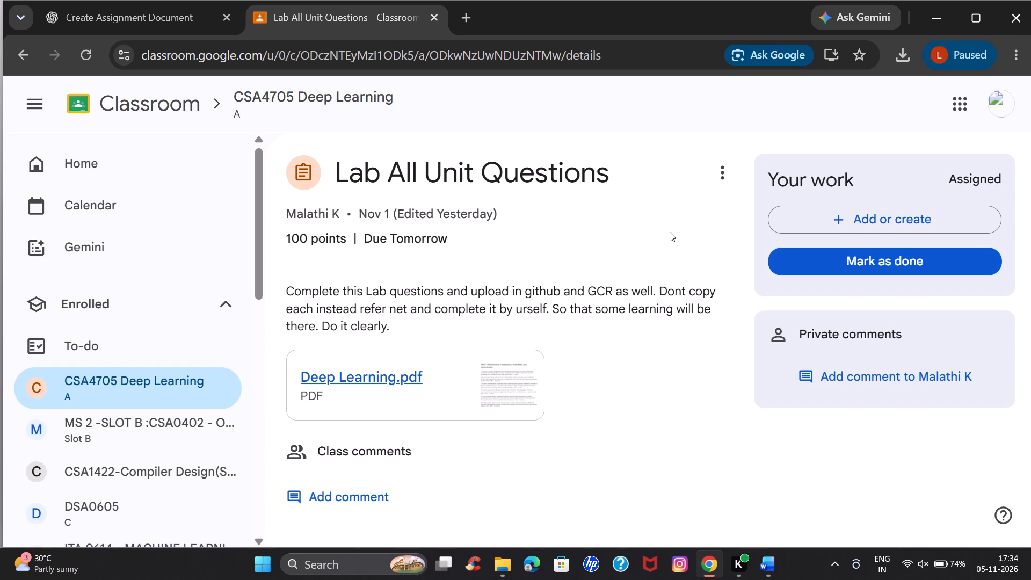
pyautogui.click(618, 437)
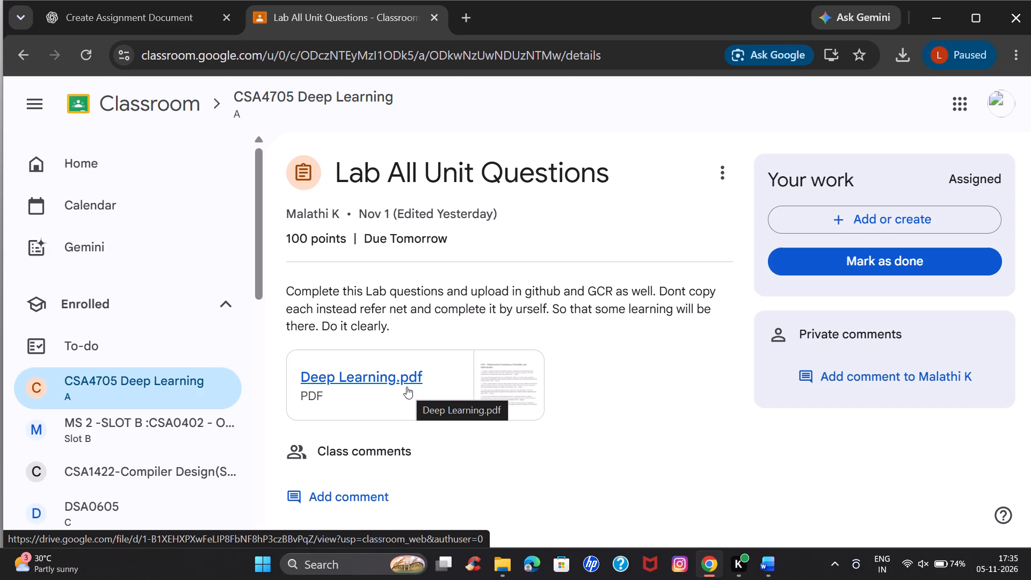
pyautogui.click(406, 387)
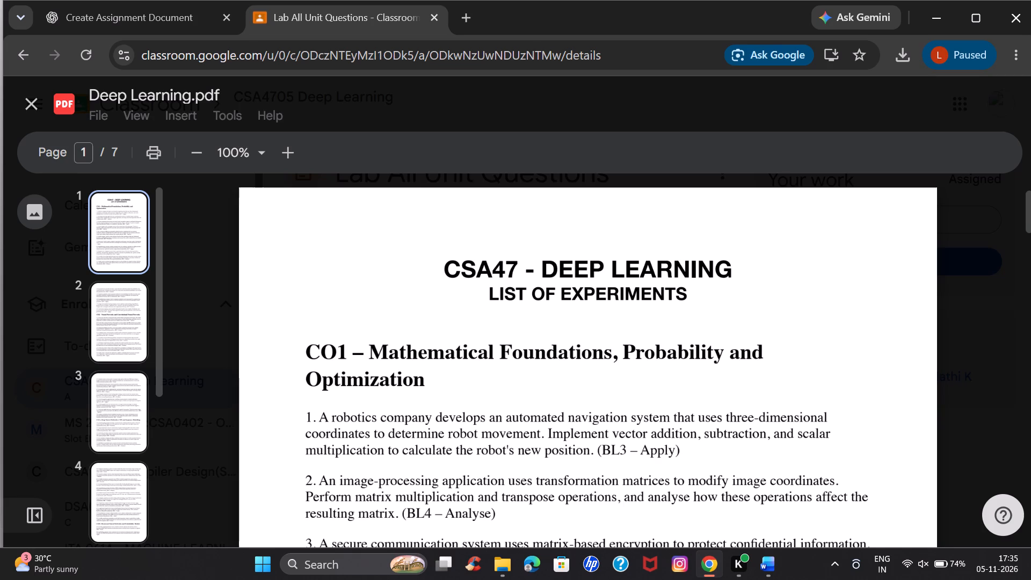